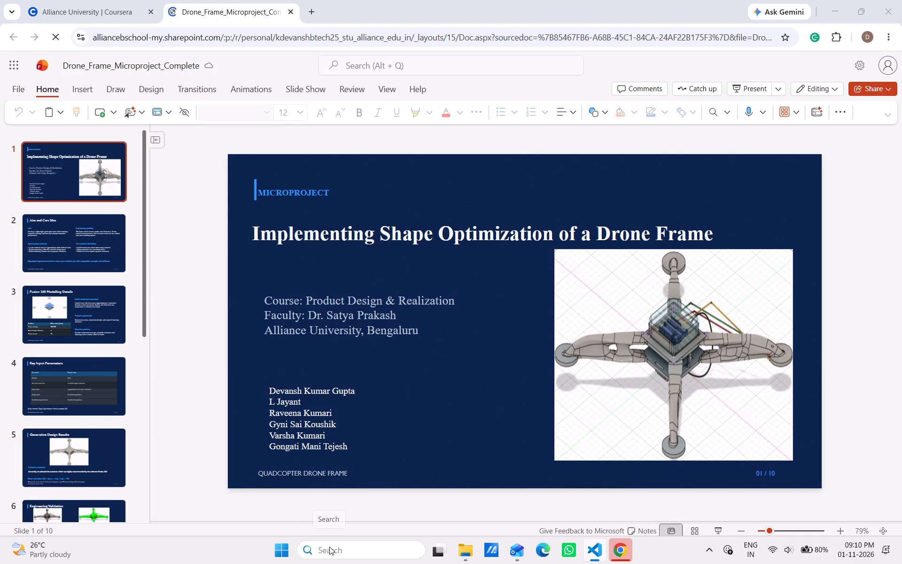
# Search the computer for "drone frame" and open the Drone_Frame_Microproject_Complete presentation in desktop PowerPoint.
pyautogui.write('drone')
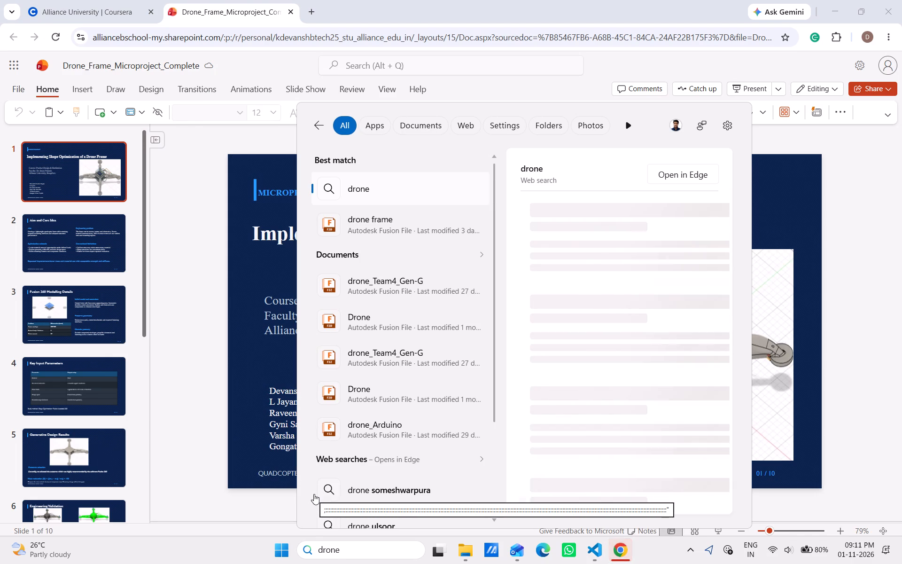
pyautogui.press('space')
pyautogui.write('frame')
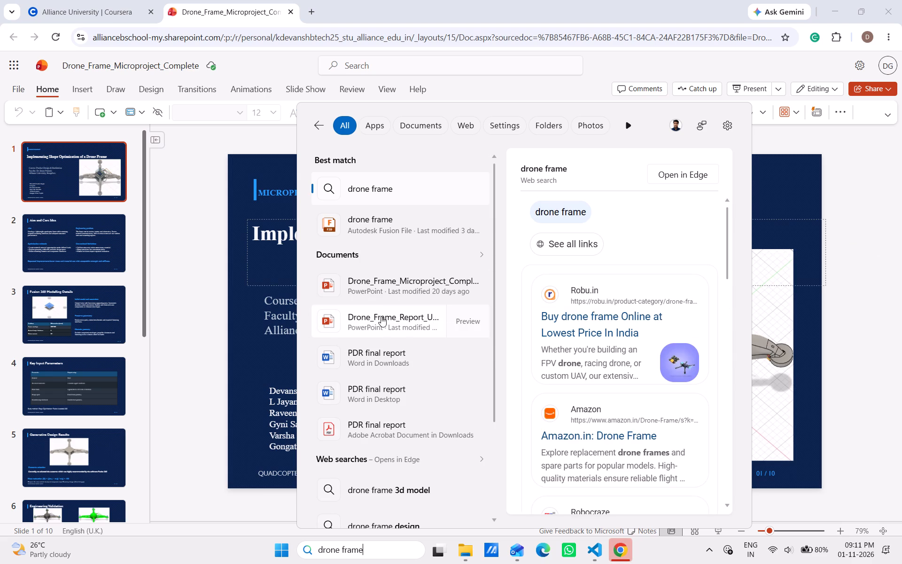
pyautogui.click(389, 276)
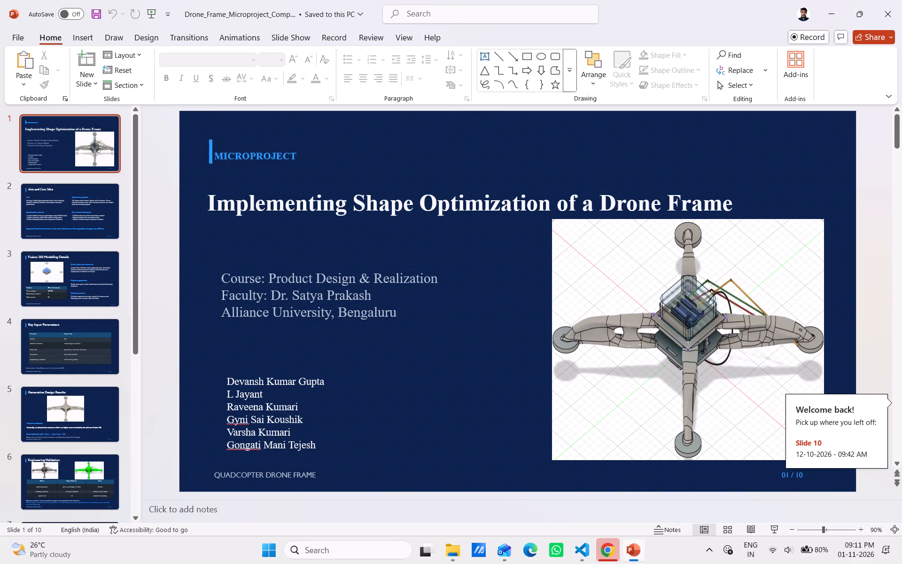
# On the Final Design and Key Outcomes slide, shift the drone picture slightly to the right and up, above the Engineering decisions text.
pyautogui.scroll(-5, 68, 343)
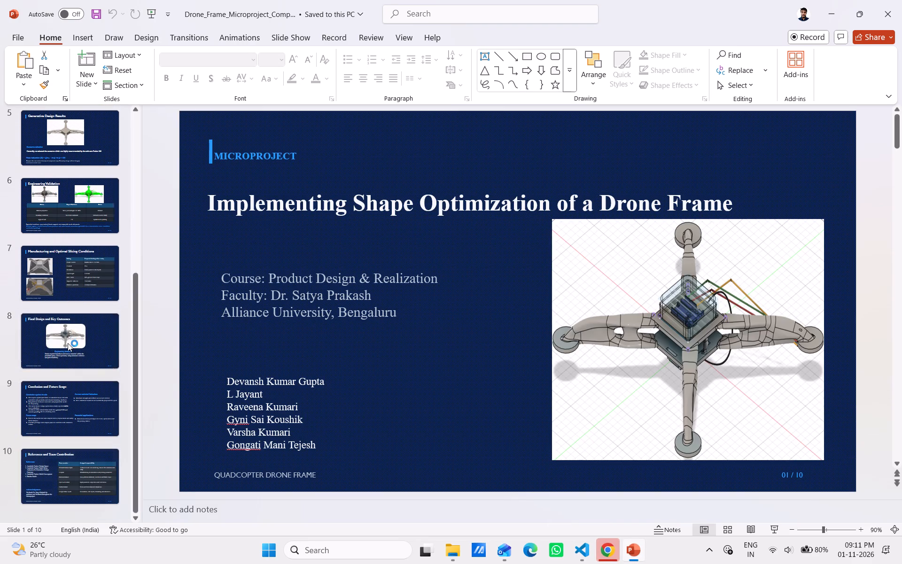
pyautogui.click(77, 484)
pyautogui.click(70, 409)
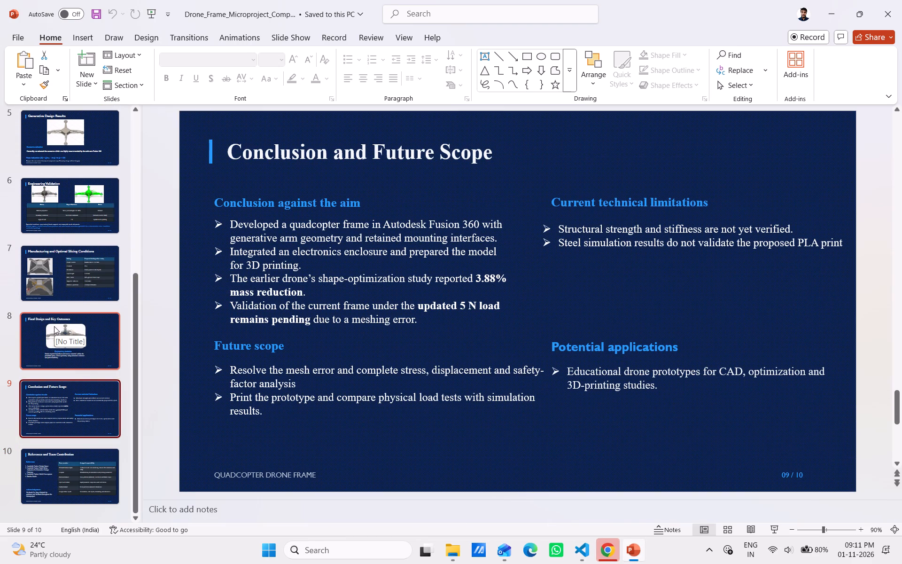
pyautogui.click(54, 326)
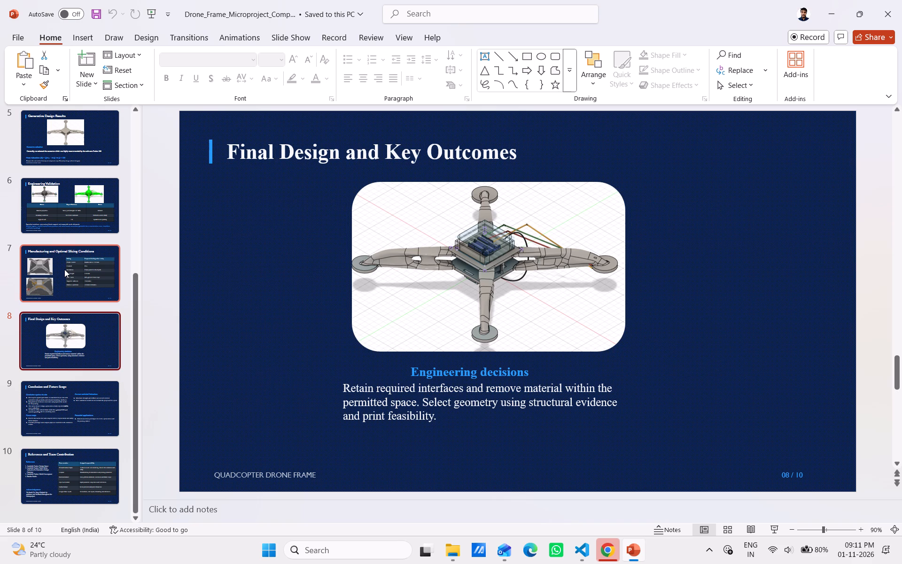
pyautogui.moveTo(375, 282); pyautogui.dragTo(344, 274)
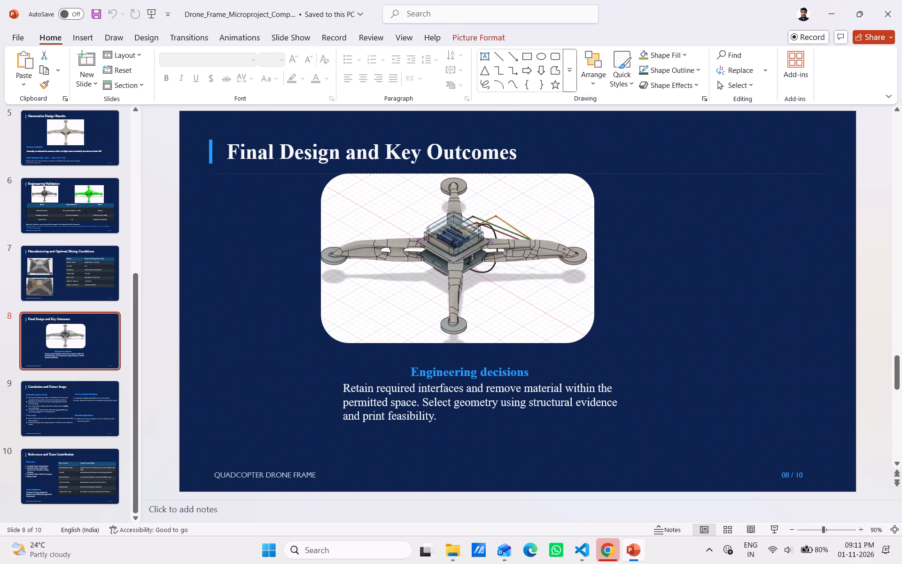
pyautogui.moveTo(344, 274); pyautogui.dragTo(388, 279)
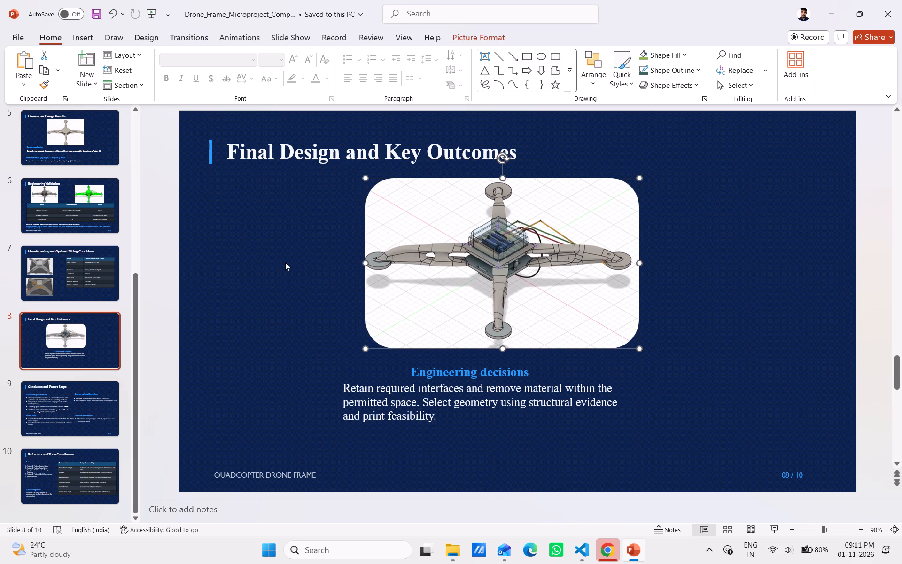
# Delete the upper drone slicing picture from the Manufacturing and Optimal Slicing Conditions slide.
pyautogui.click(29, 252)
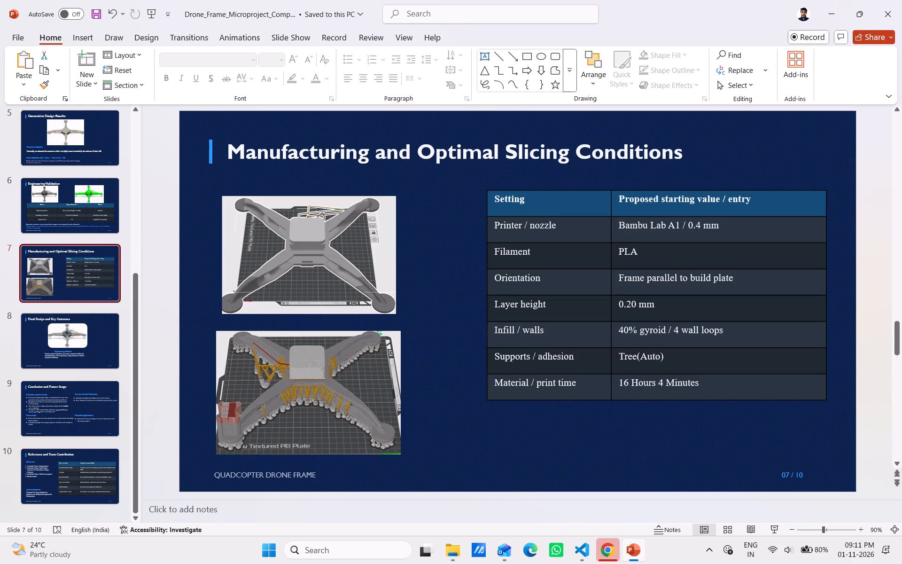
pyautogui.click(355, 295)
pyautogui.press('Delete')
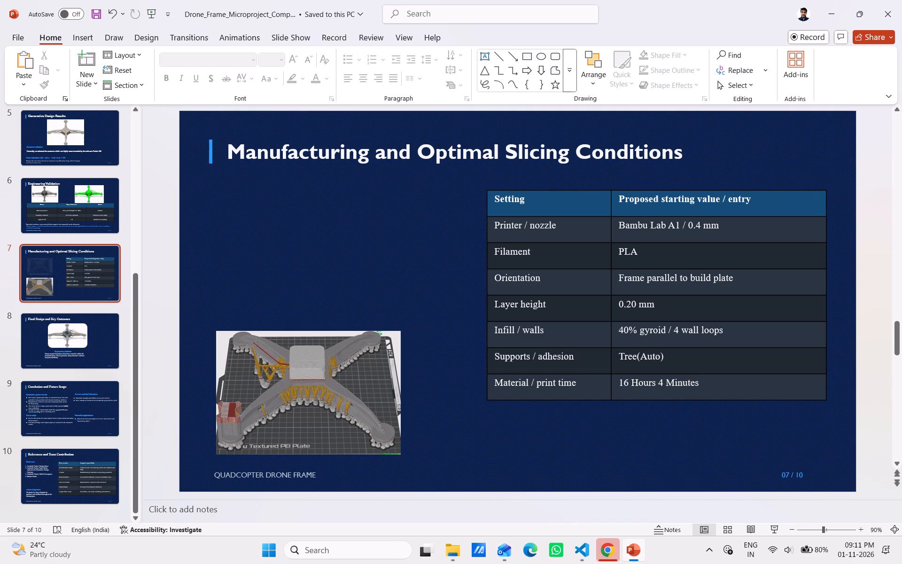
# Move the remaining picture of the drone with tree supports up into the empty space beside the top of the settings table.
pyautogui.moveTo(329, 381); pyautogui.dragTo(323, 242)
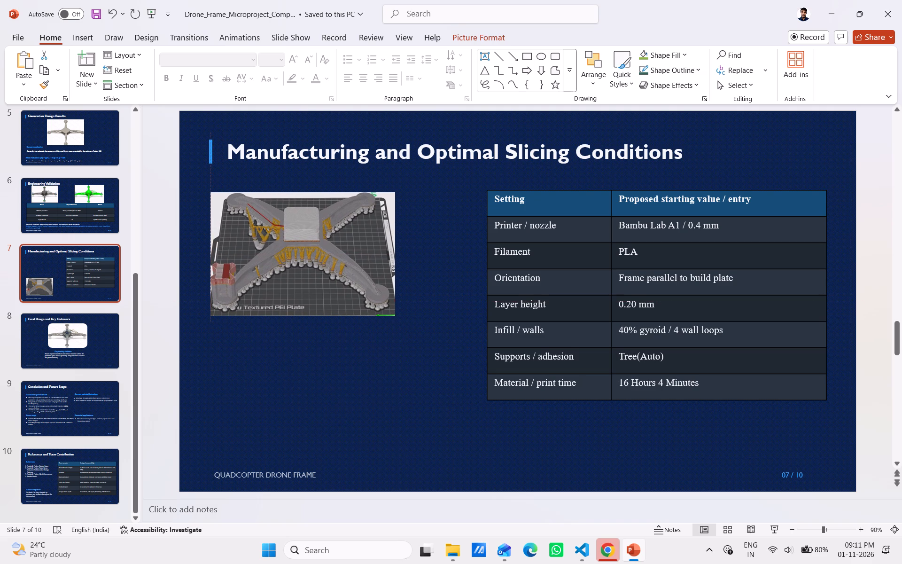
pyautogui.moveTo(323, 242); pyautogui.dragTo(322, 236)
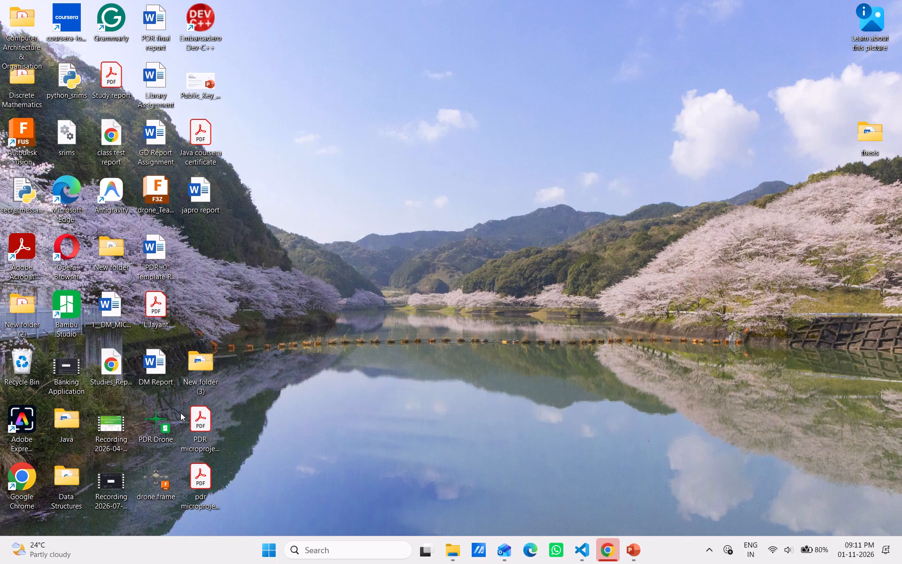
# Switch to the desktop and open the PDR Drone project file in Bambu Studio.
pyautogui.doubleClick(156, 413)
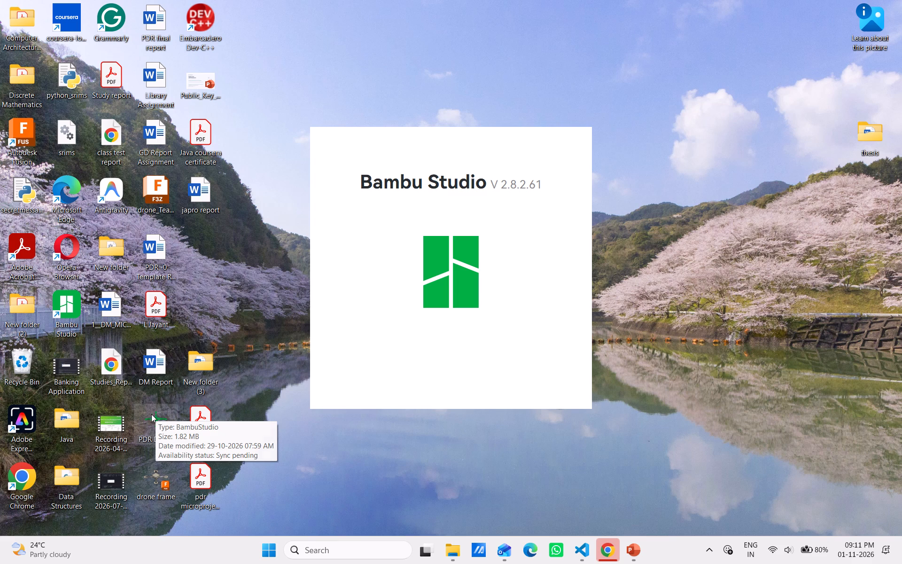
pyautogui.moveTo(285, 97); pyautogui.dragTo(604, 319)
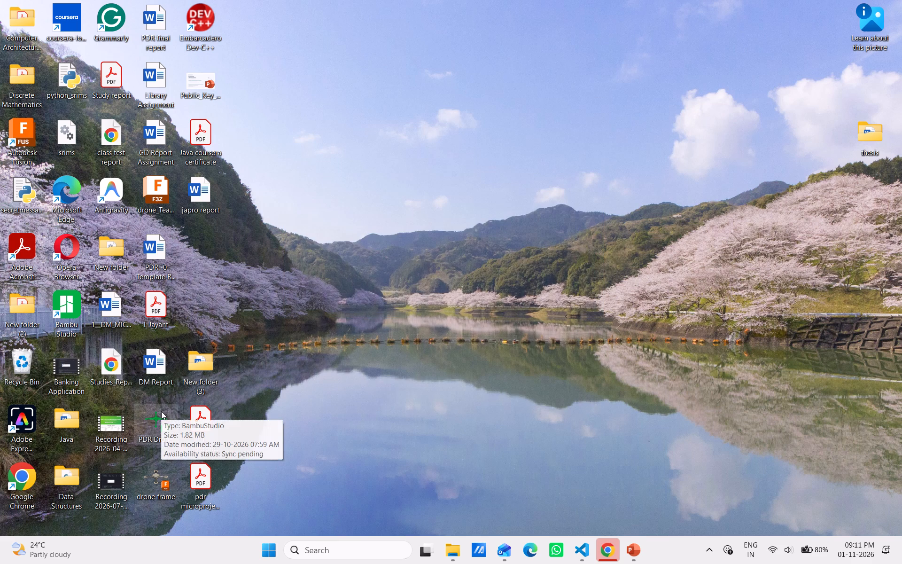
pyautogui.doubleClick(161, 411)
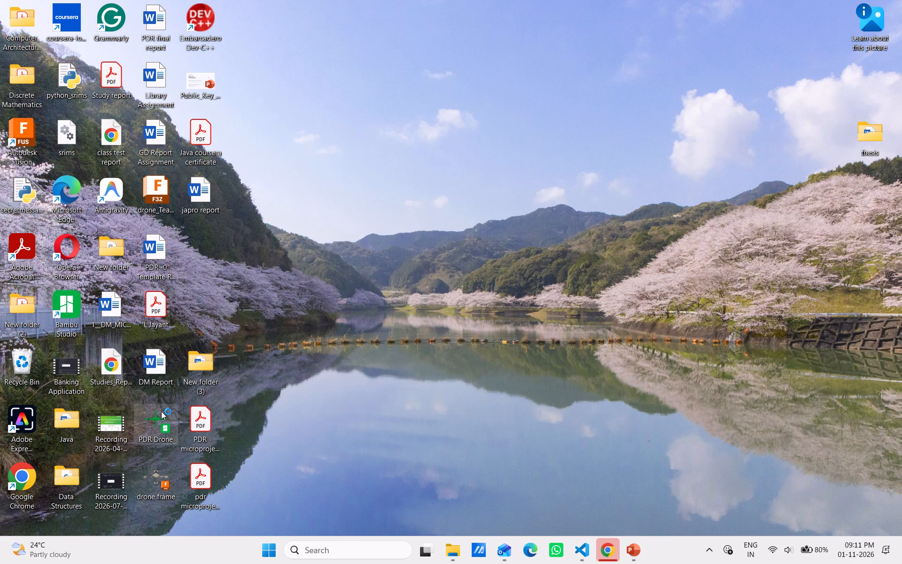
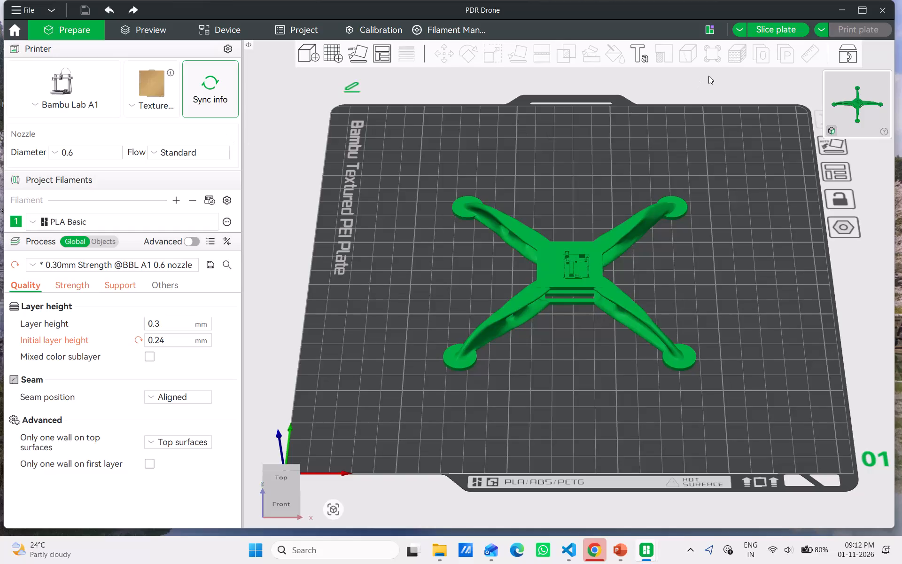
# Slice the plate with the drone frame and view the sliced model up close.
pyautogui.click(794, 35)
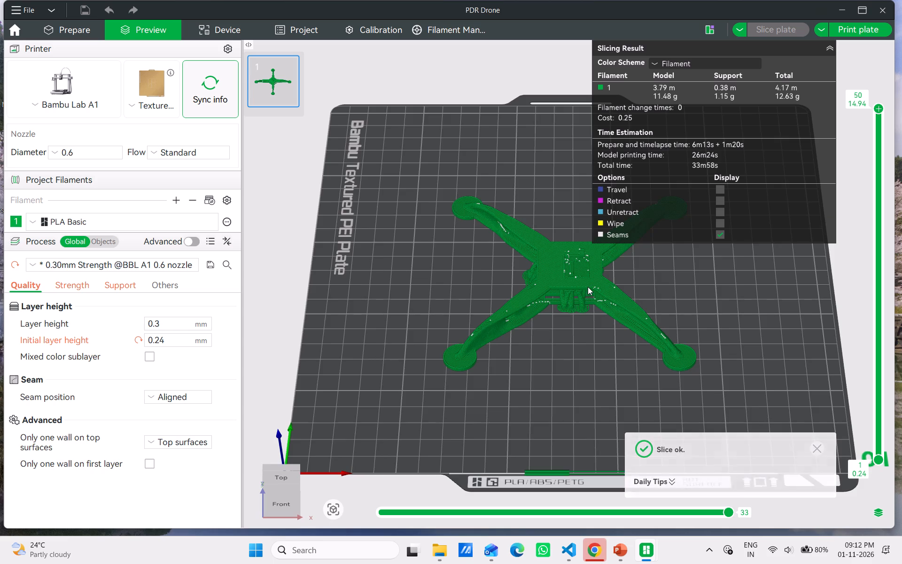
pyautogui.keyDown('ctrl'); pyautogui.scroll(-2, 588, 287); pyautogui.keyUp('ctrl')
pyautogui.keyDown('ctrl'); pyautogui.scroll(7, 588, 287); pyautogui.keyUp('ctrl')
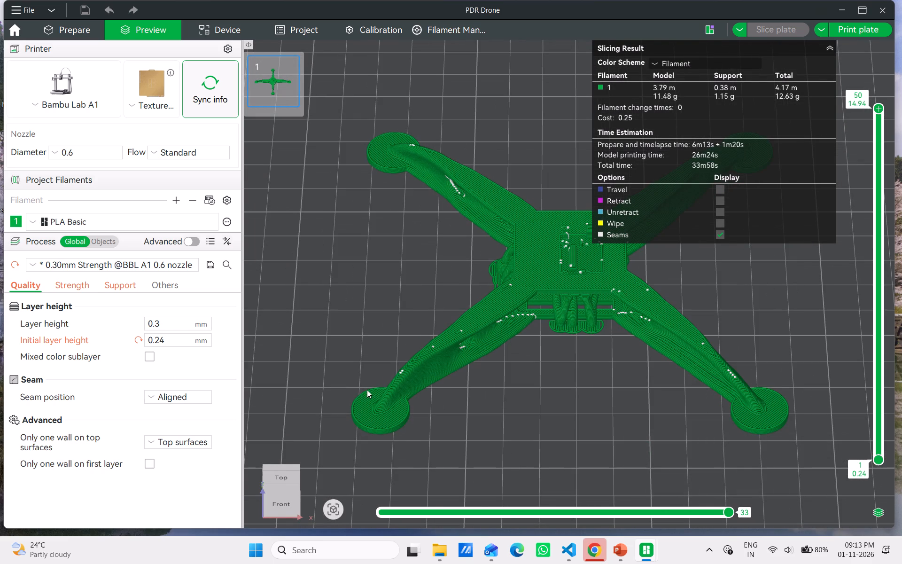
# Open the support settings of the 0.30mm Strength process.
pyautogui.scroll(-3, 126, 377)
pyautogui.click(114, 284)
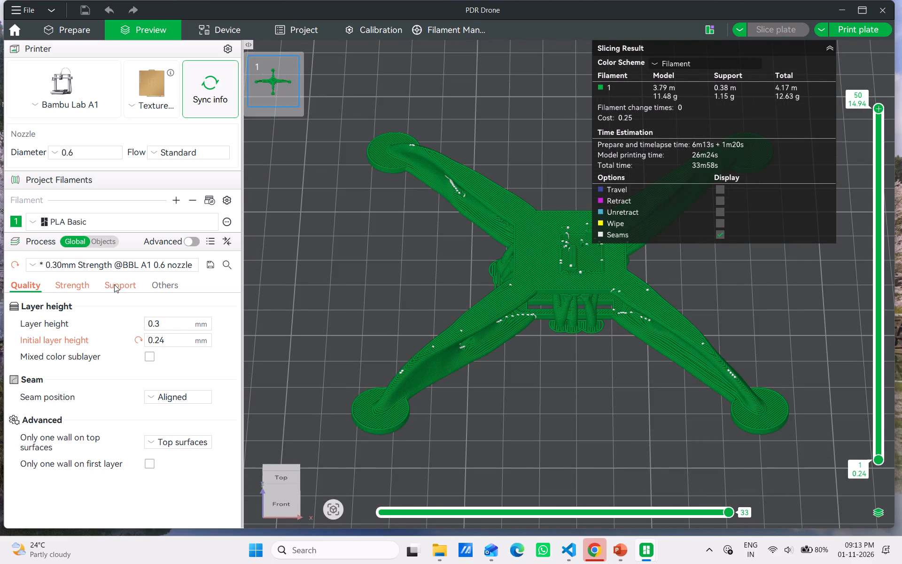
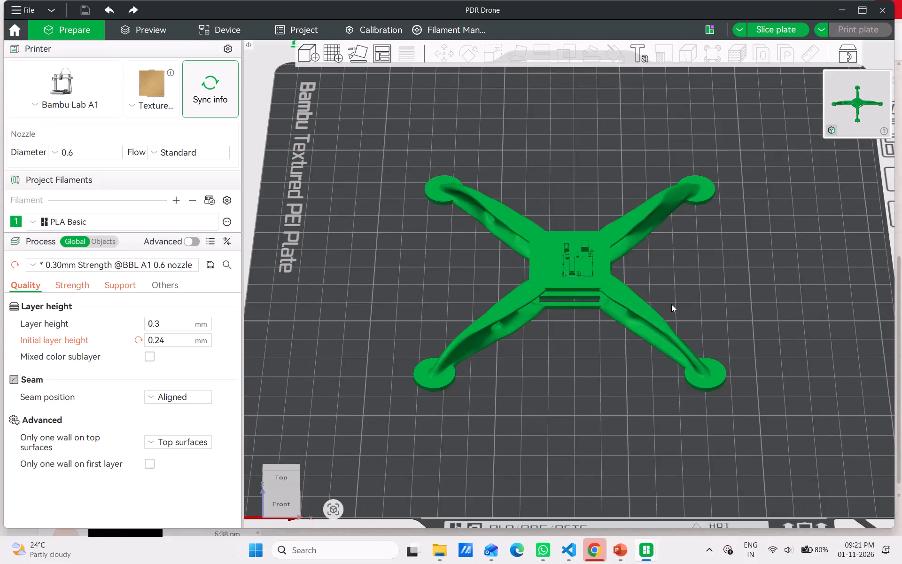
# Maximize the PDR Drone project window and slice the plate holding the drone frame again.
pyautogui.keyDown('ctrl'); pyautogui.scroll(2, 671, 304); pyautogui.keyUp('ctrl')
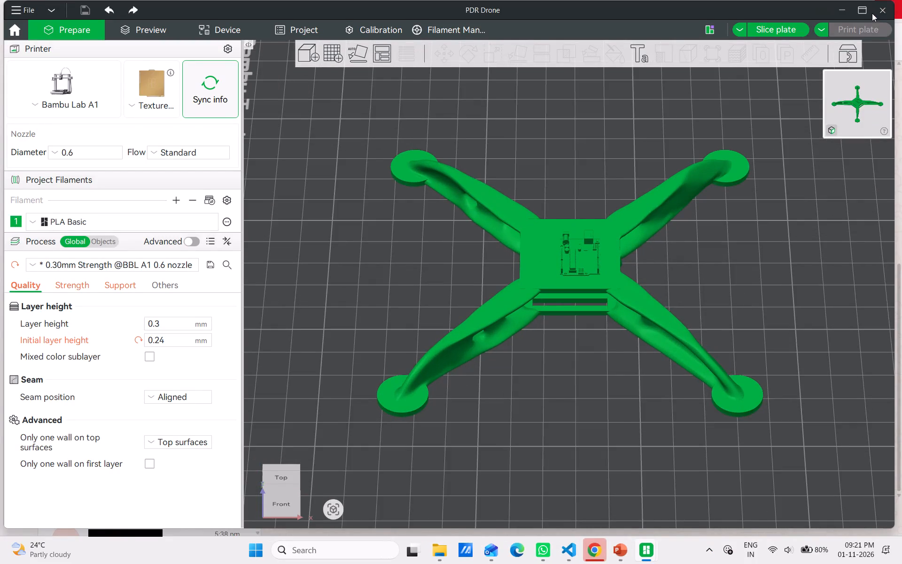
pyautogui.click(855, 13)
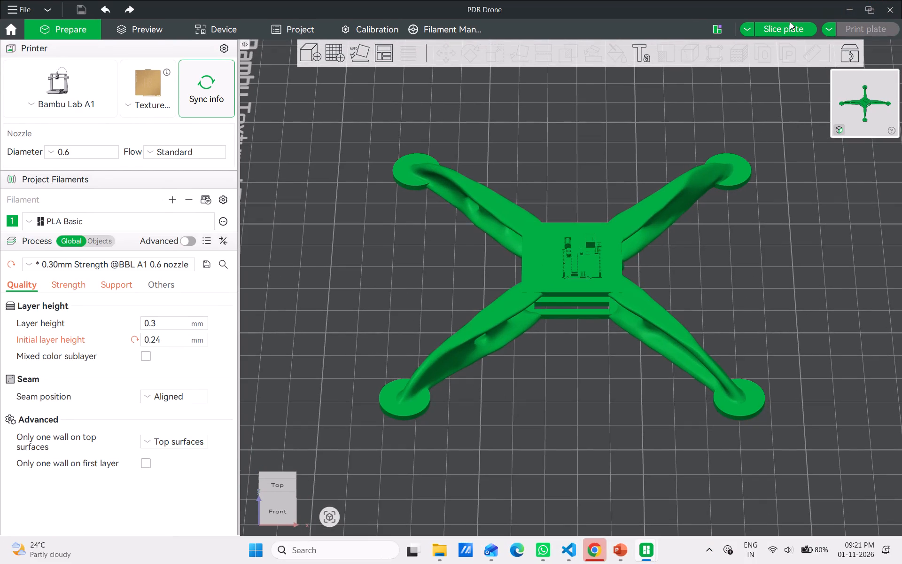
pyautogui.click(794, 24)
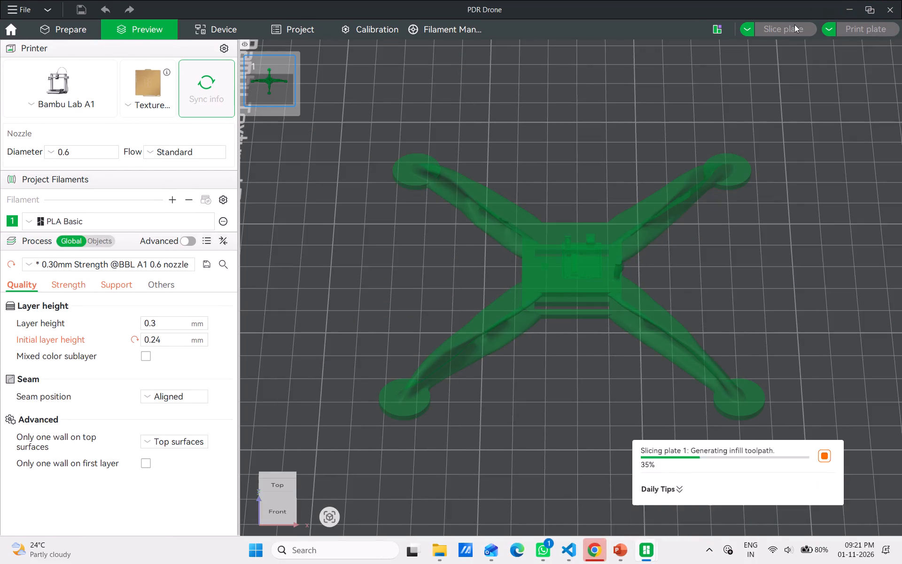
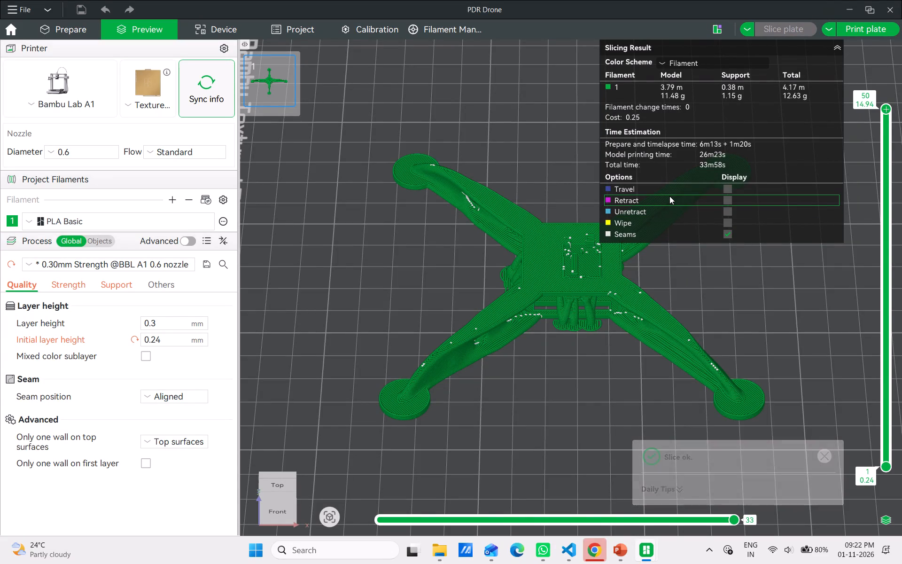
# Capture a screen snip of the whole Slicing Result summary, from its title down to the Seams option.
pyautogui.press('Print')
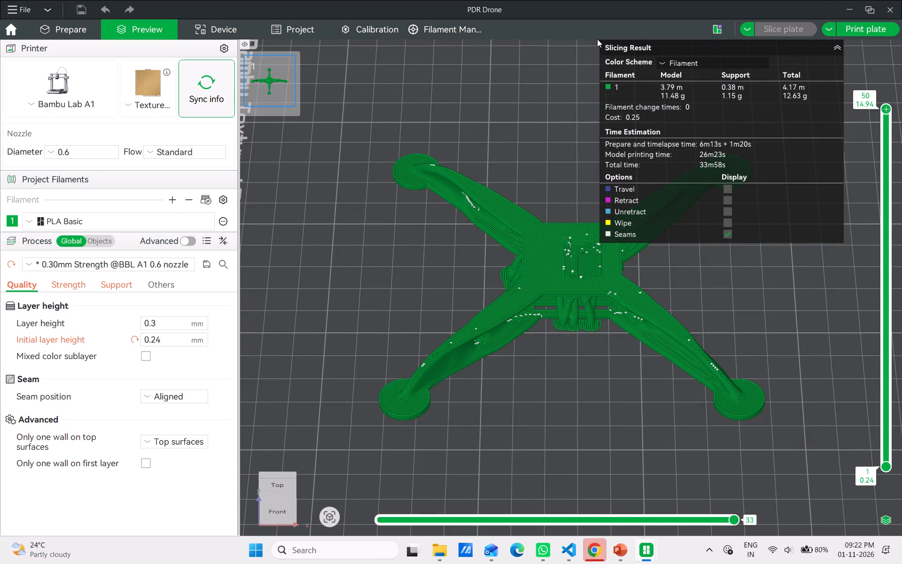
pyautogui.moveTo(601, 44); pyautogui.dragTo(840, 222)
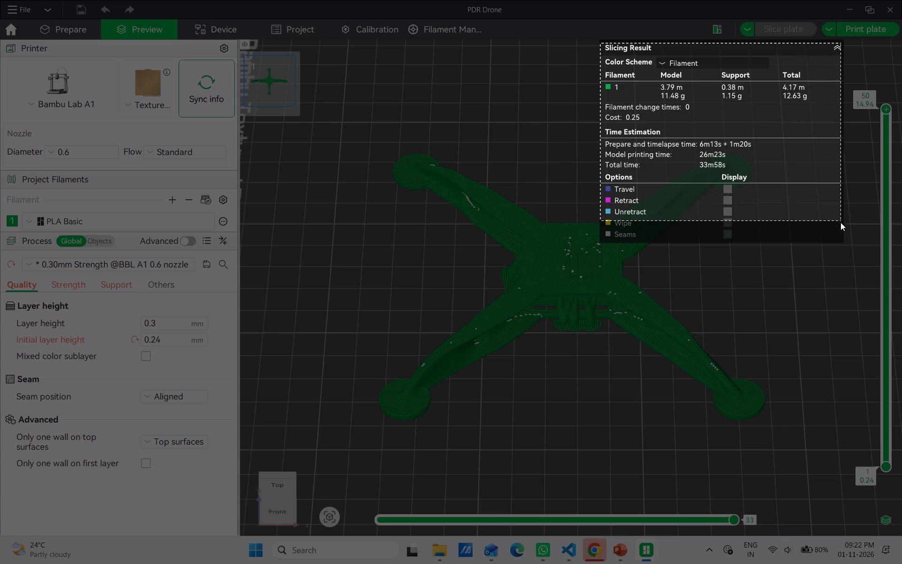
pyautogui.moveTo(840, 222); pyautogui.dragTo(843, 240)
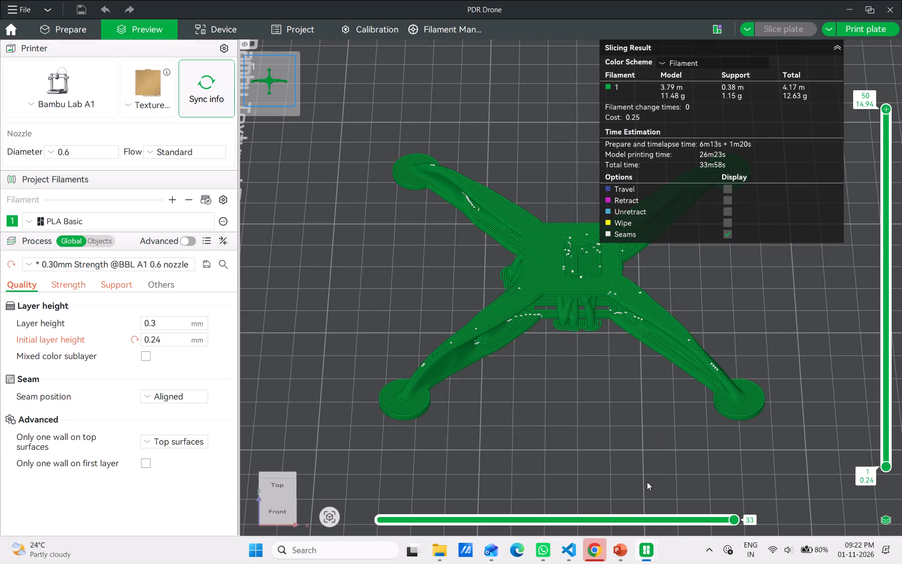
# In PowerPoint, paste the slicing summary snip on slide 7, place it below the drone picture and shrink it to about 6.93 by 8.58 cm.
pyautogui.click(623, 548)
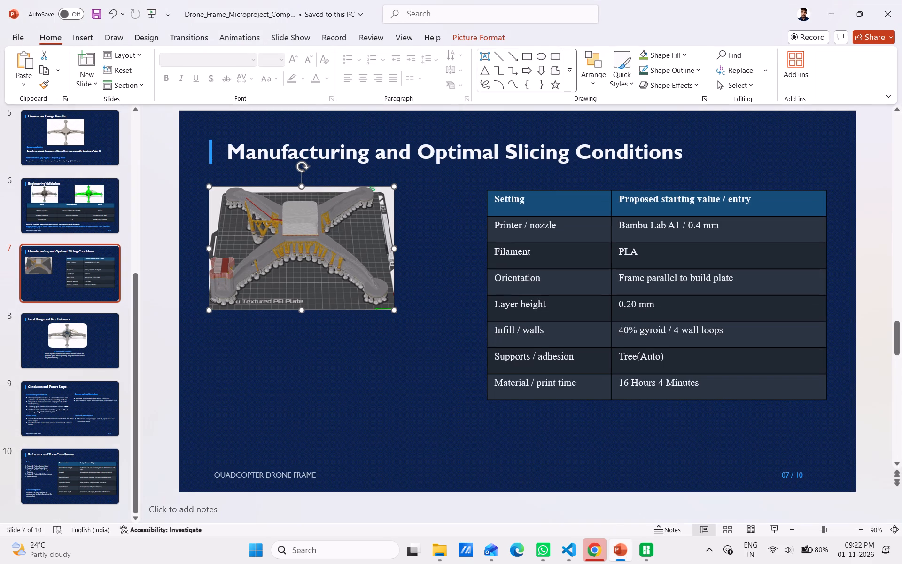
pyautogui.hotkey('ctrl', 'v')
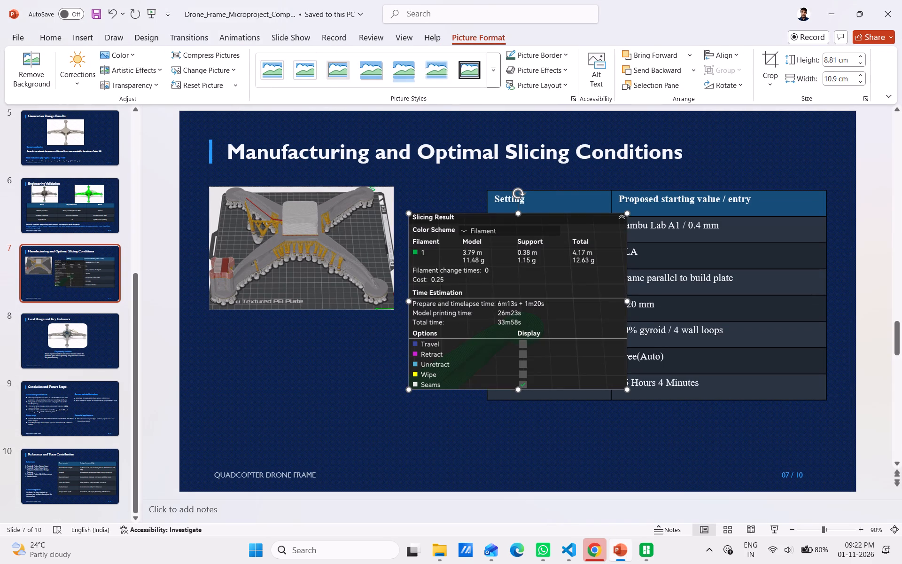
pyautogui.moveTo(488, 313); pyautogui.dragTo(292, 400)
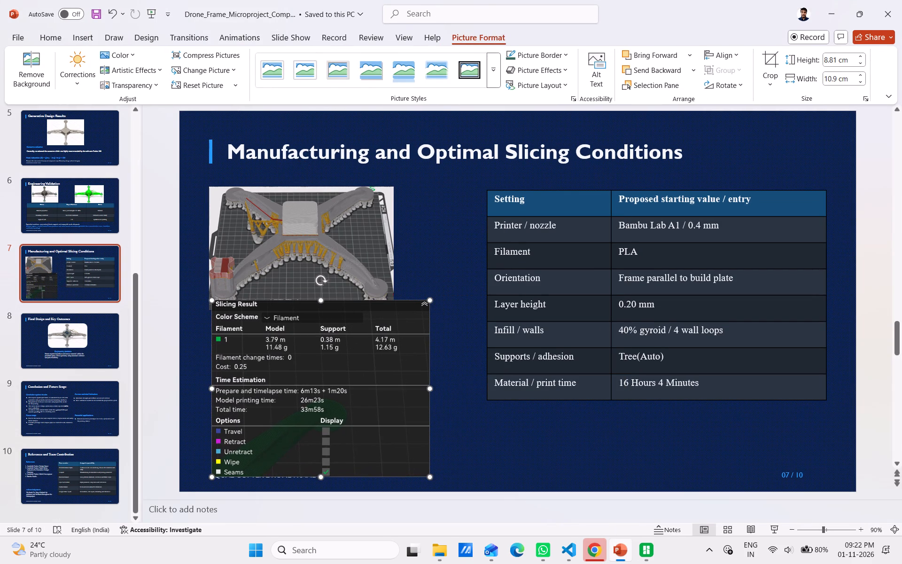
pyautogui.moveTo(430, 476); pyautogui.dragTo(352, 440)
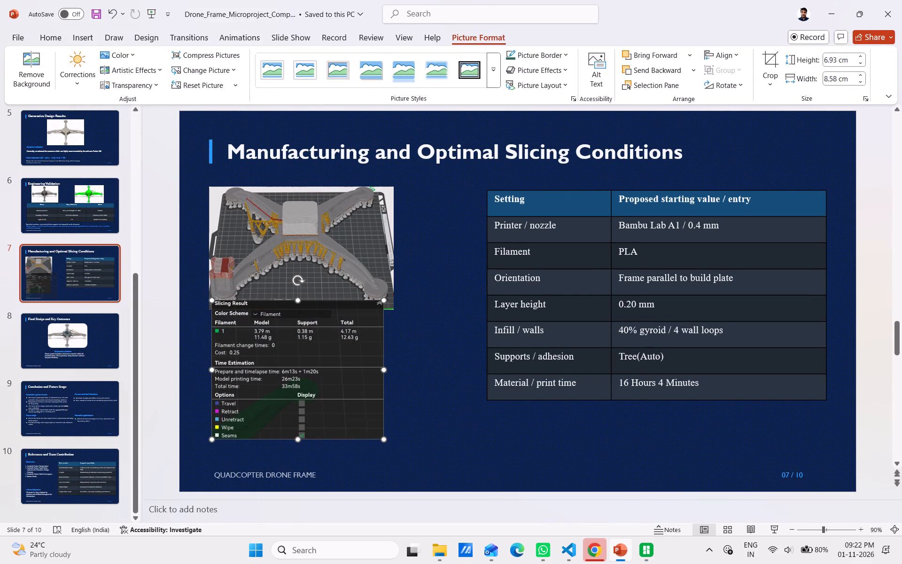
# Delete the old sliced drone picture from the Manufacturing and Optimal Slicing Conditions slide.
pyautogui.click(324, 284)
pyautogui.press('Delete')
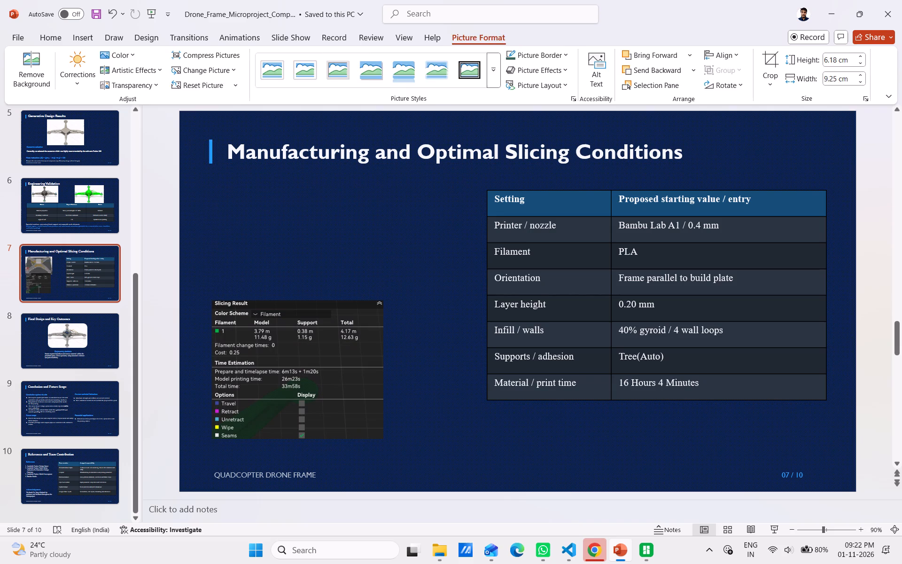
# Move the slicing summary picture to just above the slide footer, its left edge in line with the title's accent bar.
pyautogui.moveTo(352, 337); pyautogui.dragTo(368, 355)
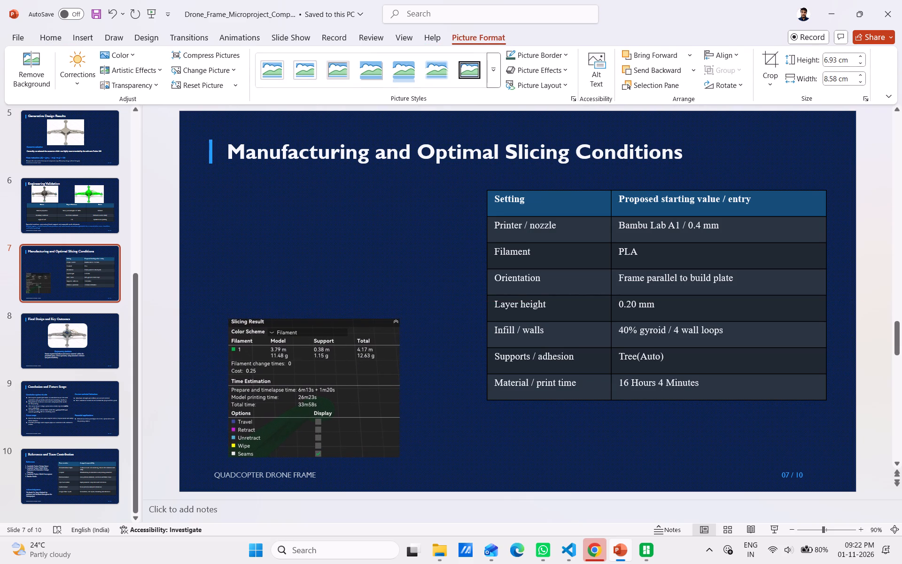
pyautogui.moveTo(368, 355); pyautogui.dragTo(350, 360)
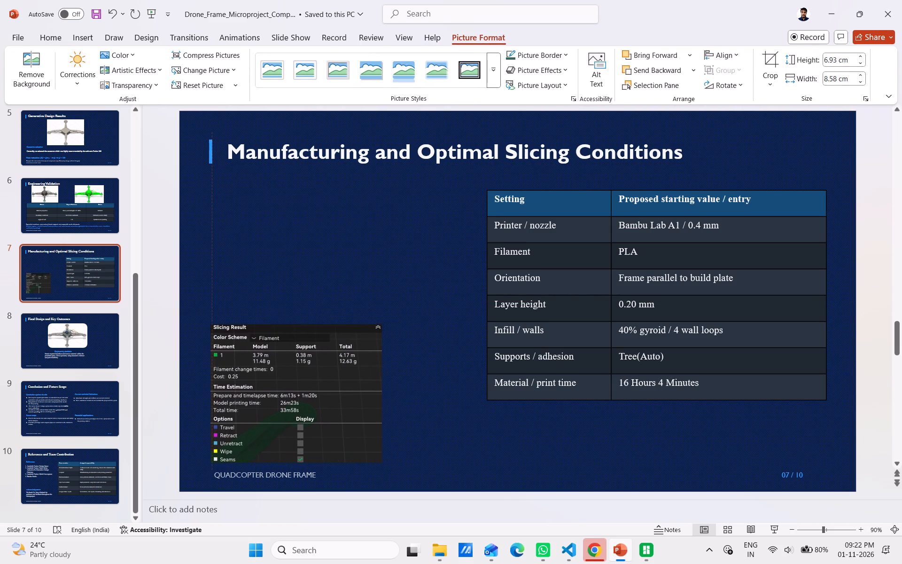
pyautogui.moveTo(350, 360); pyautogui.dragTo(349, 360)
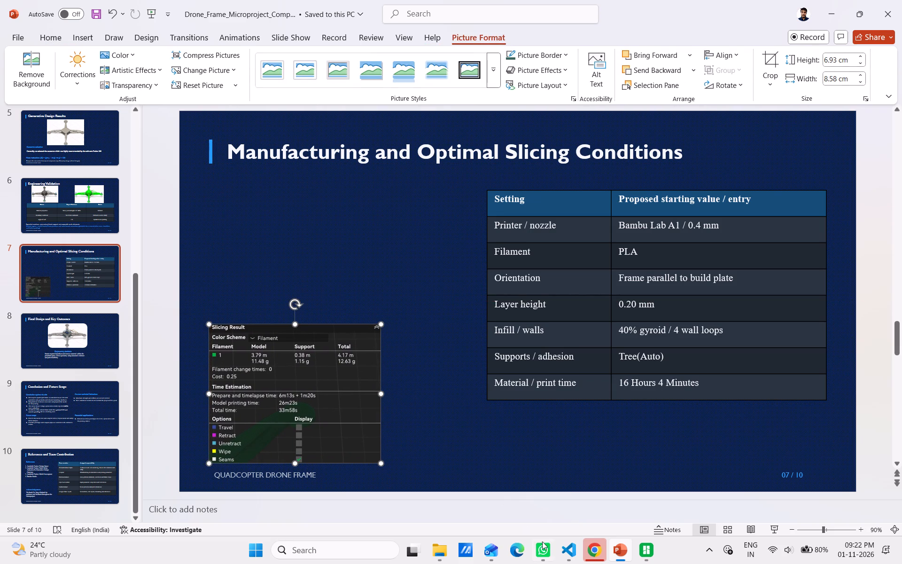
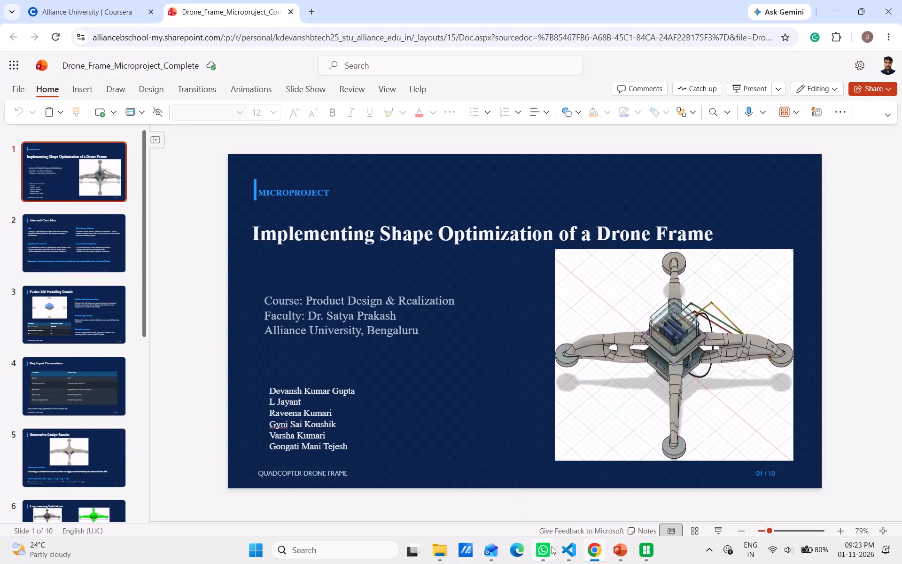
# In PowerPoint, change the Material / print time entry in slide 7's settings table to "26 Minutes 33 Sec".
pyautogui.click(612, 561)
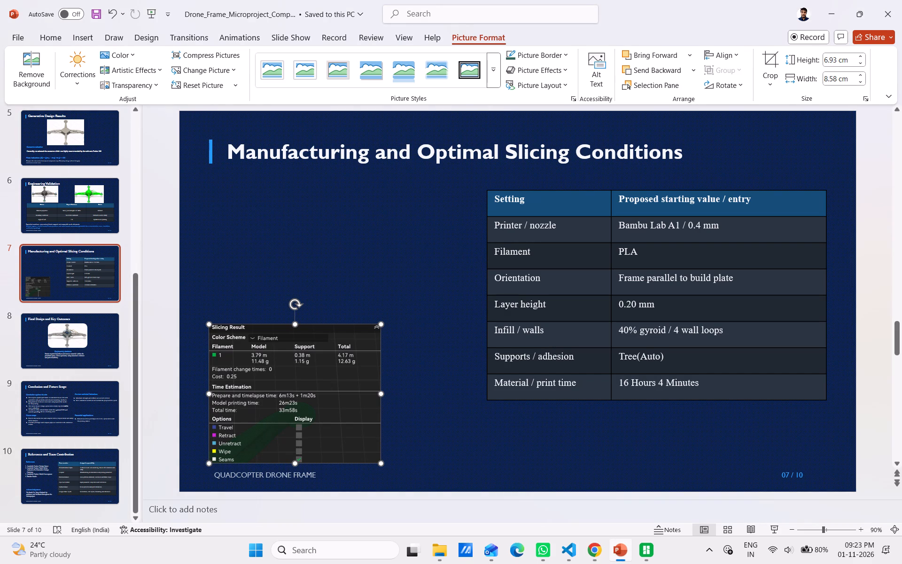
pyautogui.moveTo(697, 381); pyautogui.dragTo(616, 383)
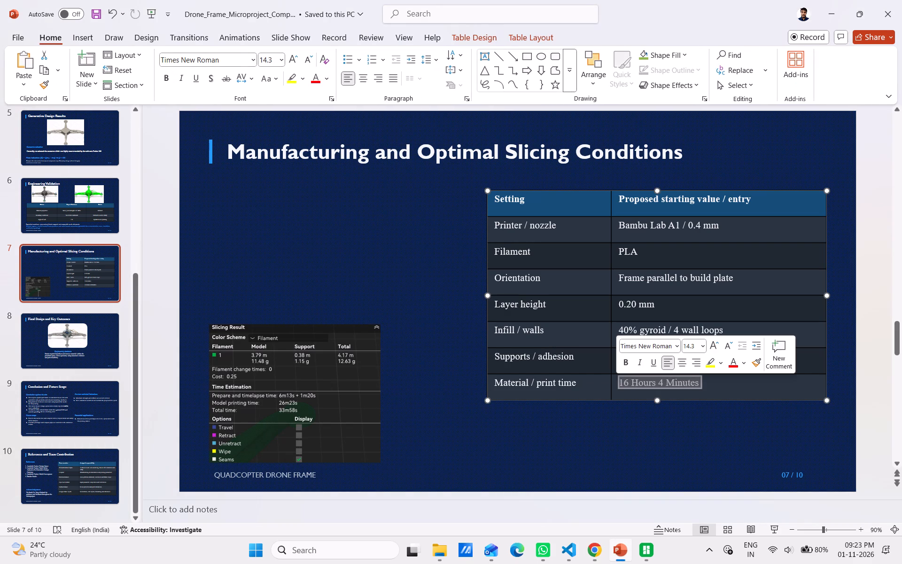
pyautogui.click(676, 387)
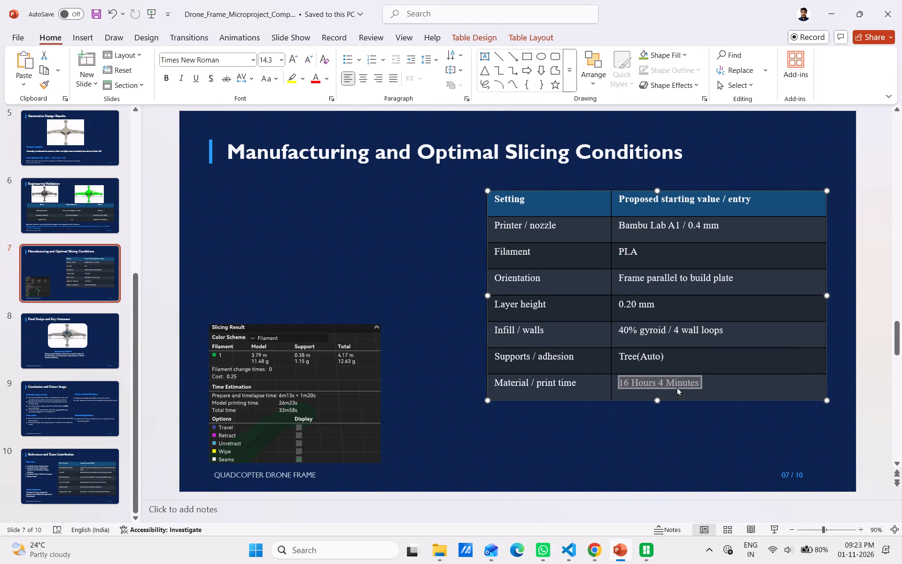
pyautogui.click(667, 383)
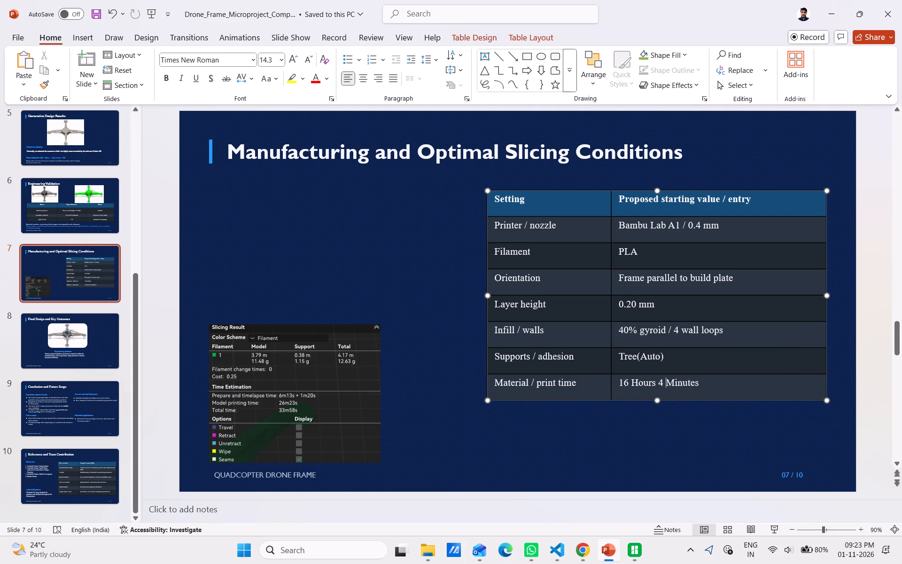
pyautogui.press('Left')
pyautogui.press('BackSpace')
pyautogui.press('BackSpace')
pyautogui.press('BackSpace')
pyautogui.press('BackSpace')
pyautogui.press('BackSpace')
pyautogui.press('BackSpace')
pyautogui.press('BackSpace')
pyautogui.press('BackSpace')
pyautogui.press('BackSpace')
pyautogui.press('BackSpace')
pyautogui.write('26')
pyautogui.press('Right')
pyautogui.press('Right')
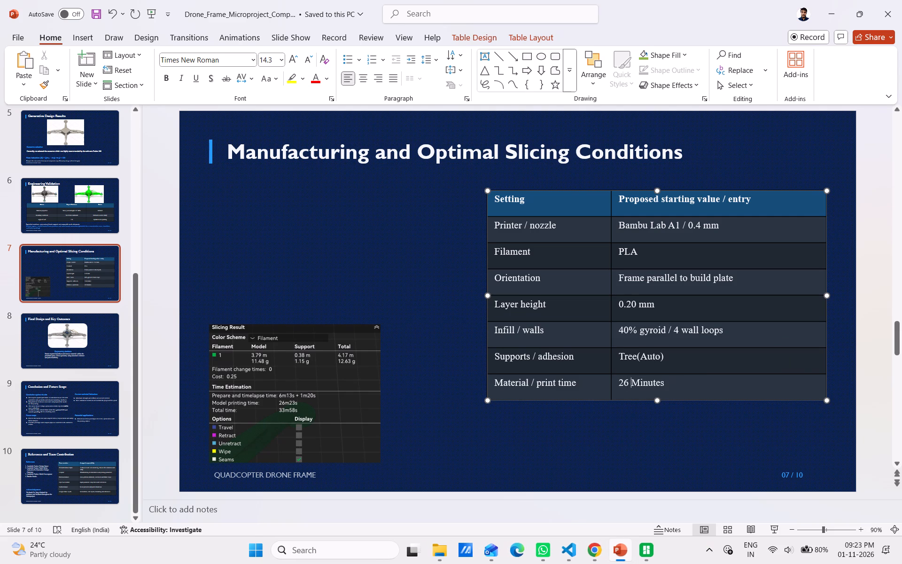
pyautogui.press('Right')
pyautogui.press('Right')
pyautogui.press('Right')
pyautogui.press('Right')
pyautogui.press('Right')
pyautogui.press('Right')
pyautogui.press('space')
pyautogui.write('33 Sec')
# In Bambu Studio, collapse the Slicing Result summary and capture a screen snip of the whole sliced drone on the build plate.
pyautogui.click(651, 555)
pyautogui.click(673, 491)
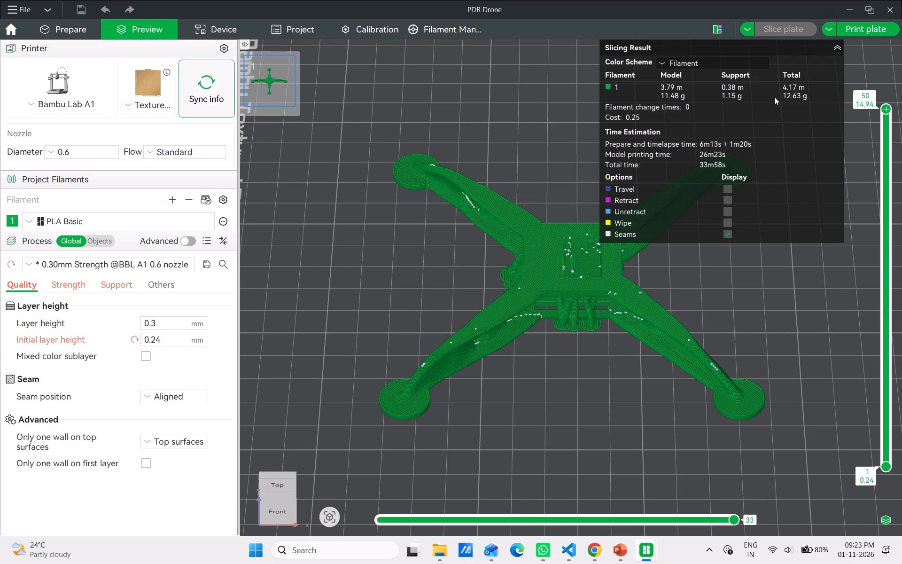
pyautogui.click(863, 66)
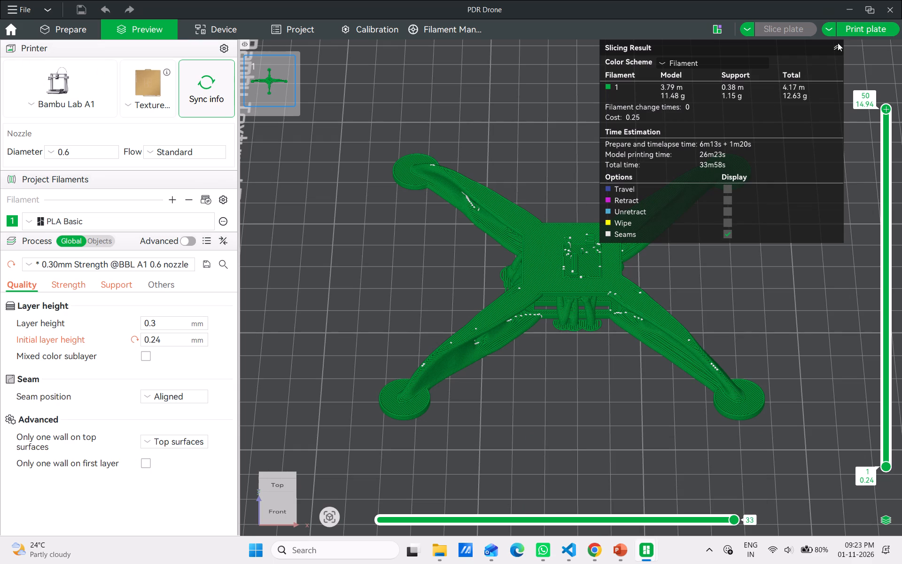
pyautogui.click(838, 43)
pyautogui.click(838, 47)
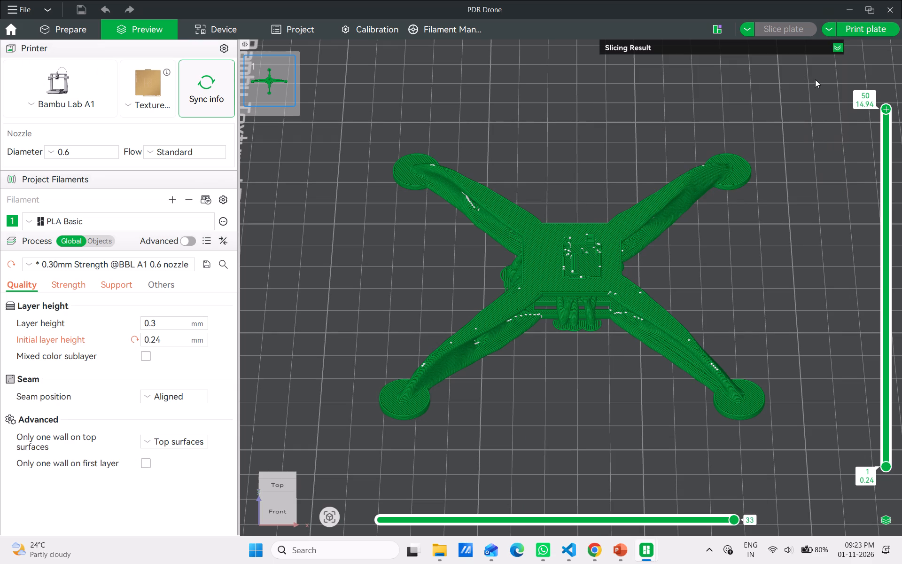
pyautogui.press('Print')
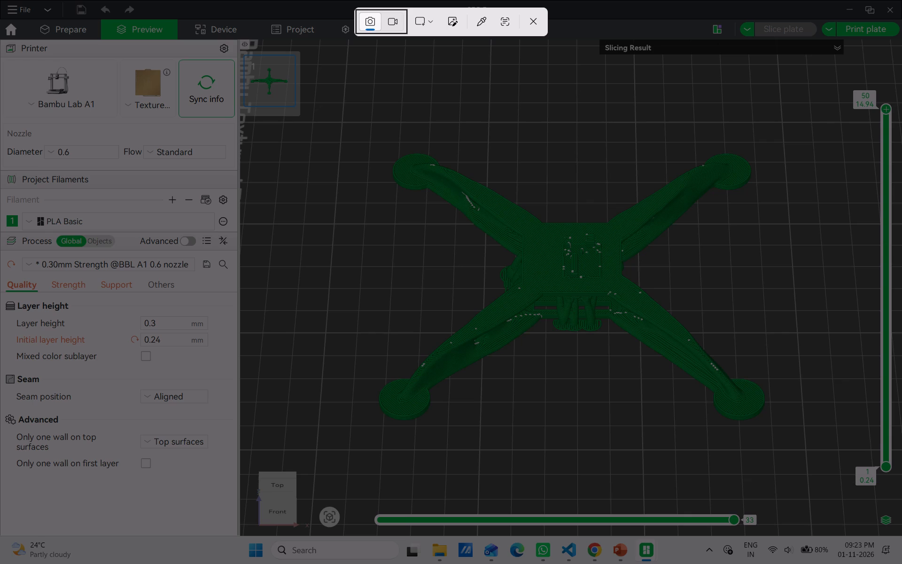
pyautogui.moveTo(344, 102); pyautogui.dragTo(804, 446)
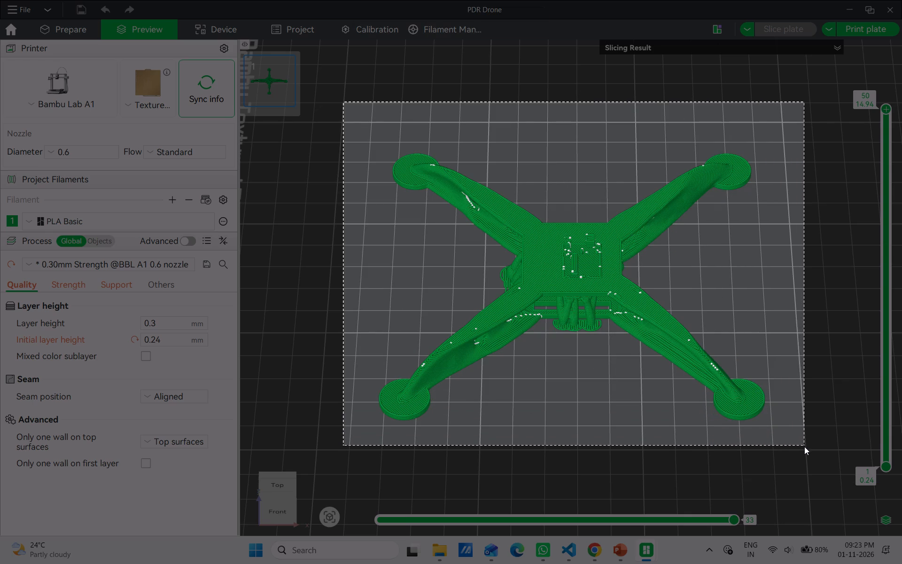
pyautogui.moveTo(804, 446); pyautogui.dragTo(807, 451)
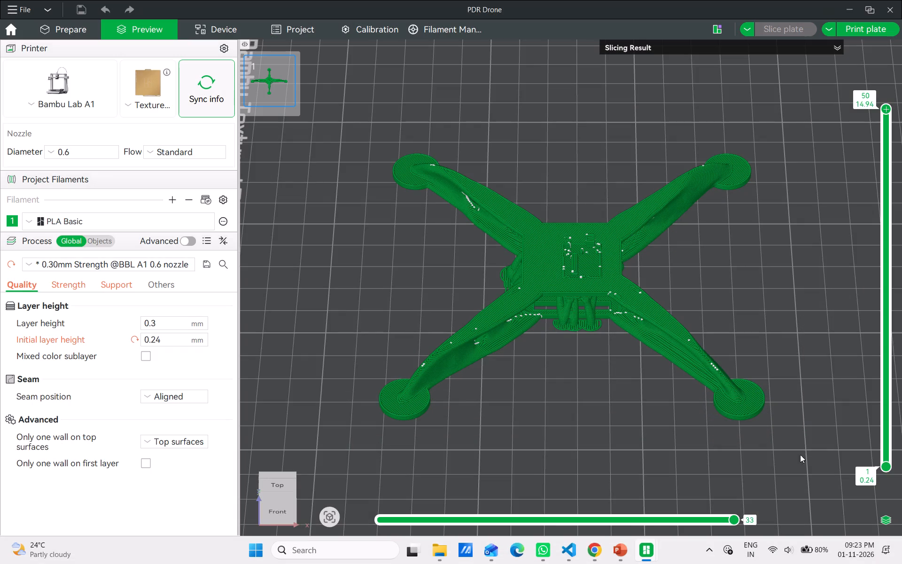
# In PowerPoint, paste the sliced drone snip on slide 7 and crop it close around the drone, to about 12.28 by 17.59 cm.
pyautogui.click(624, 552)
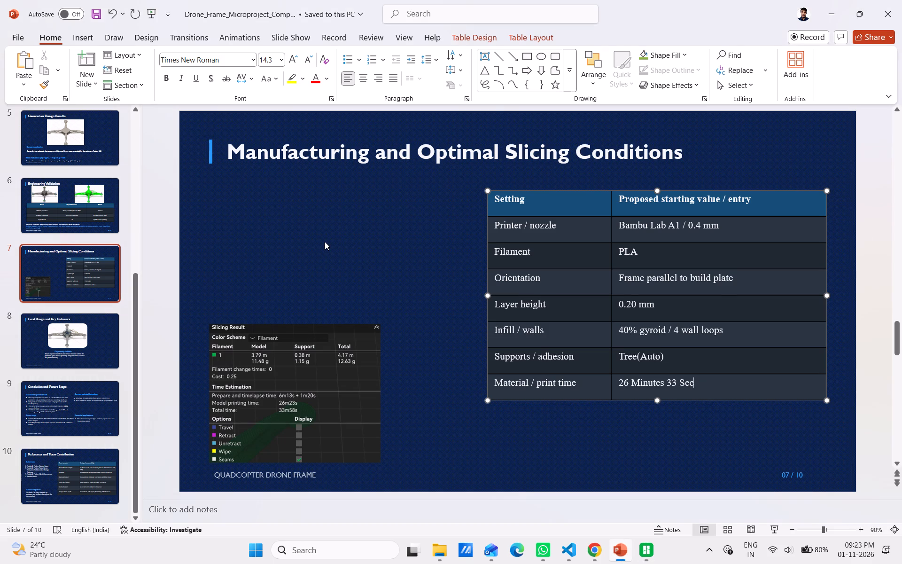
pyautogui.hotkey('ctrl', 'v')
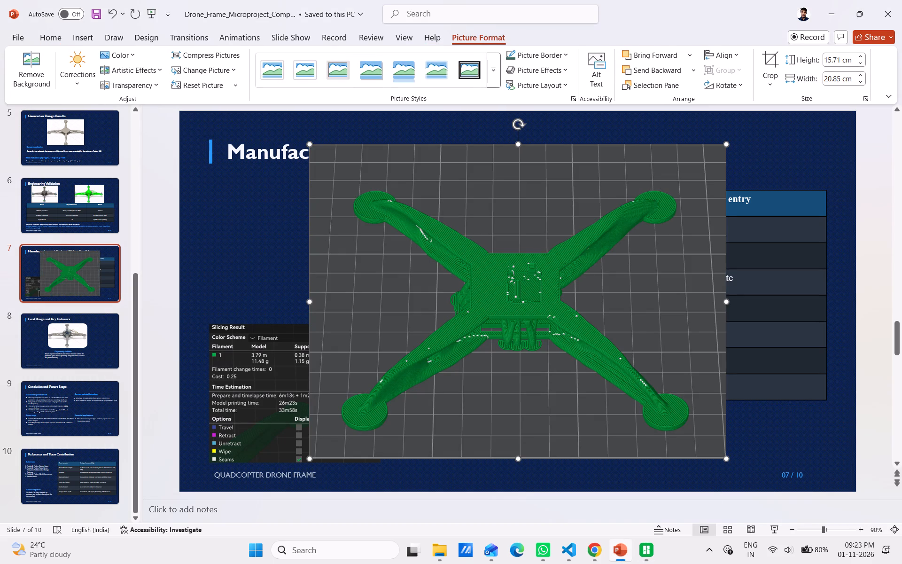
pyautogui.click(763, 58)
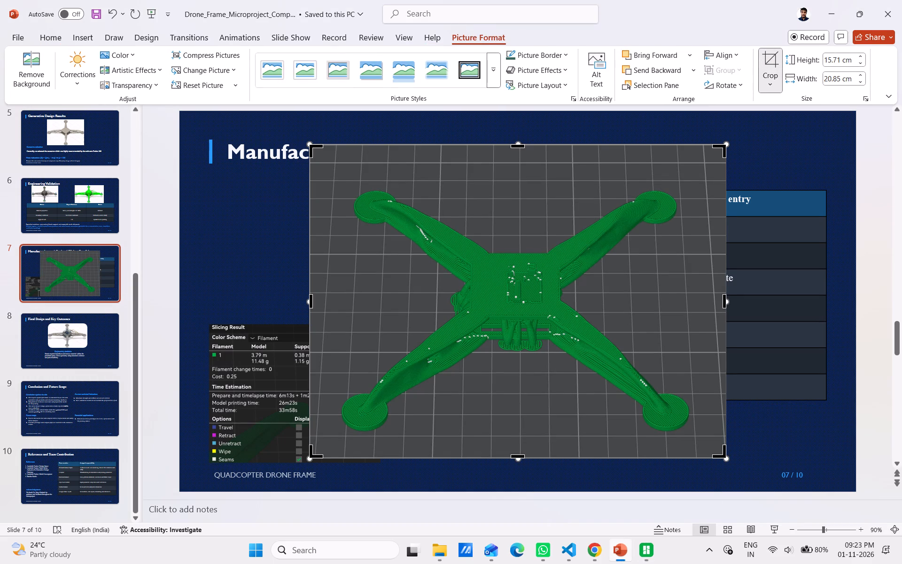
pyautogui.moveTo(724, 149); pyautogui.dragTo(703, 154)
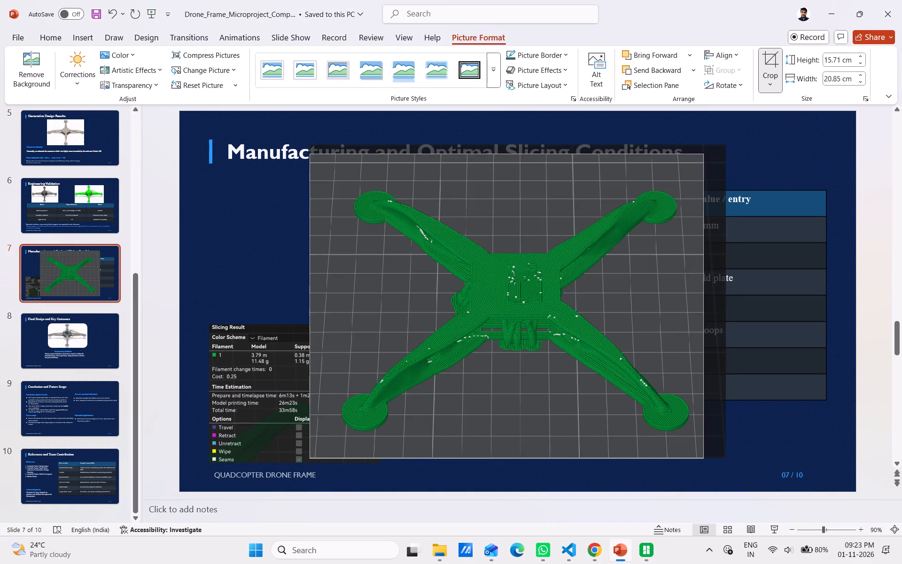
pyautogui.moveTo(703, 154); pyautogui.dragTo(690, 181)
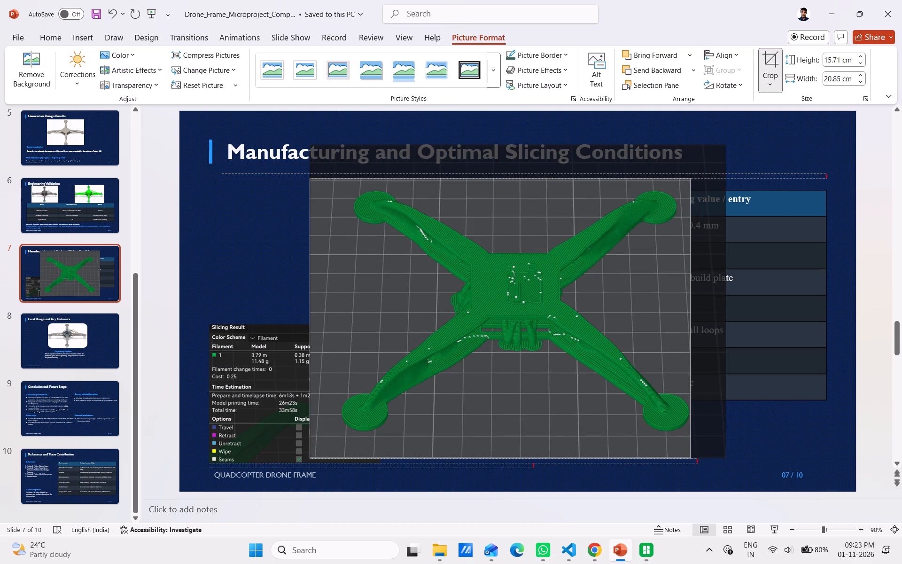
pyautogui.moveTo(690, 181); pyautogui.dragTo(682, 189)
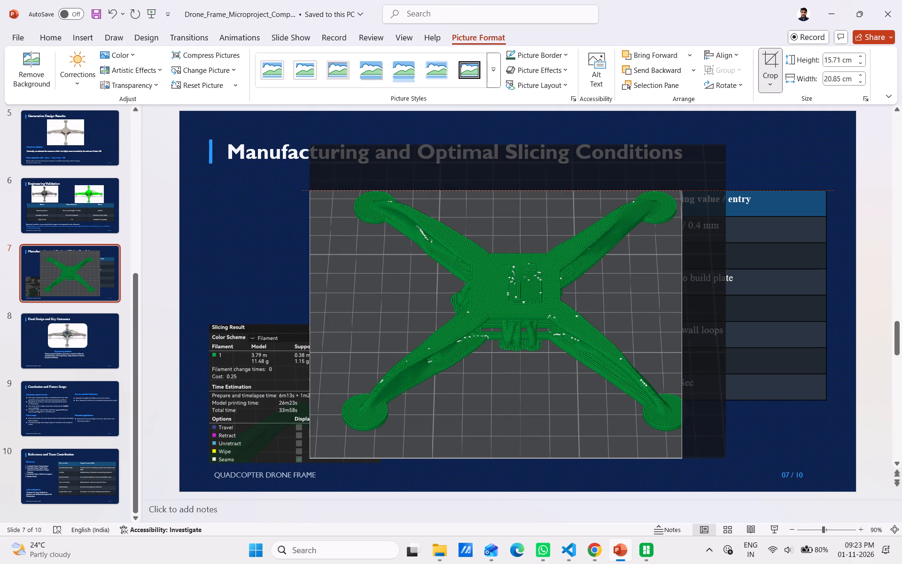
pyautogui.moveTo(682, 189); pyautogui.dragTo(691, 190)
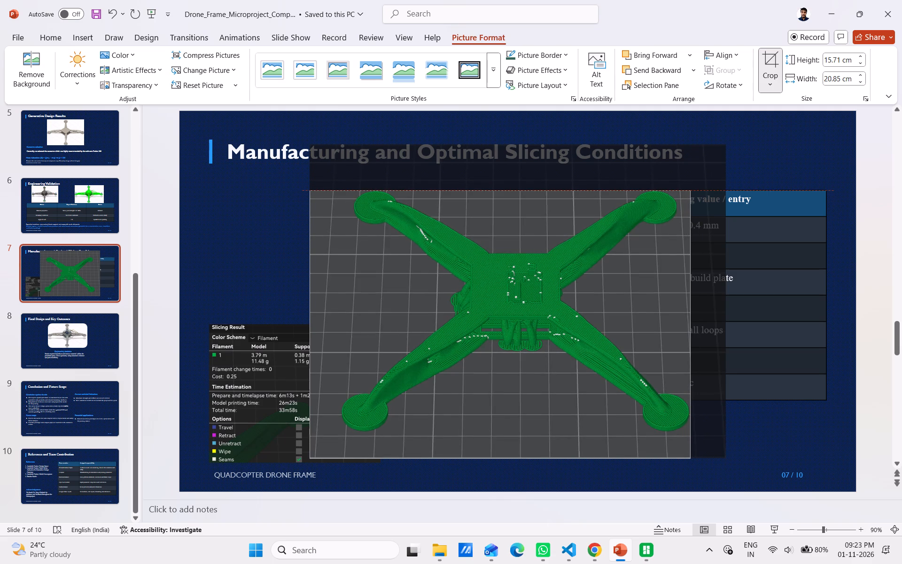
pyautogui.moveTo(691, 190); pyautogui.dragTo(691, 189)
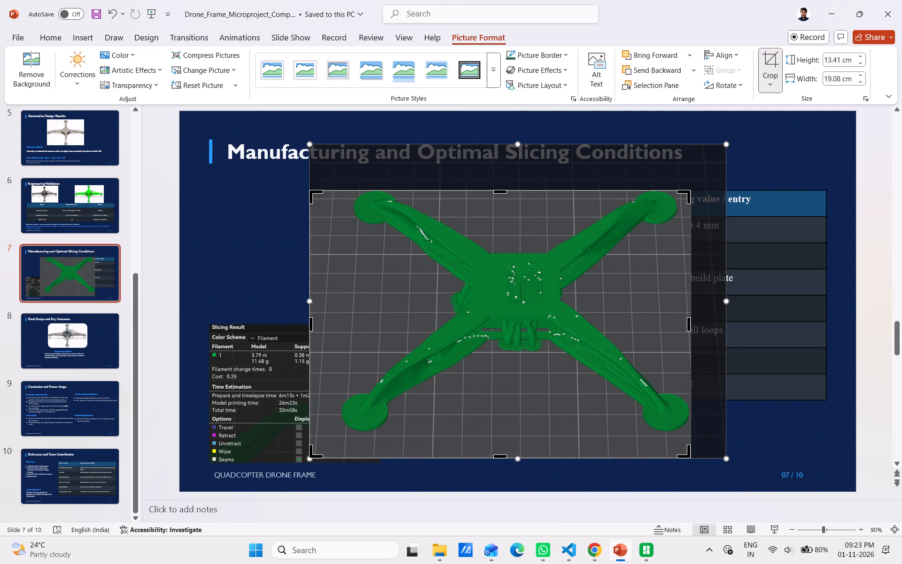
pyautogui.moveTo(311, 456); pyautogui.dragTo(343, 438)
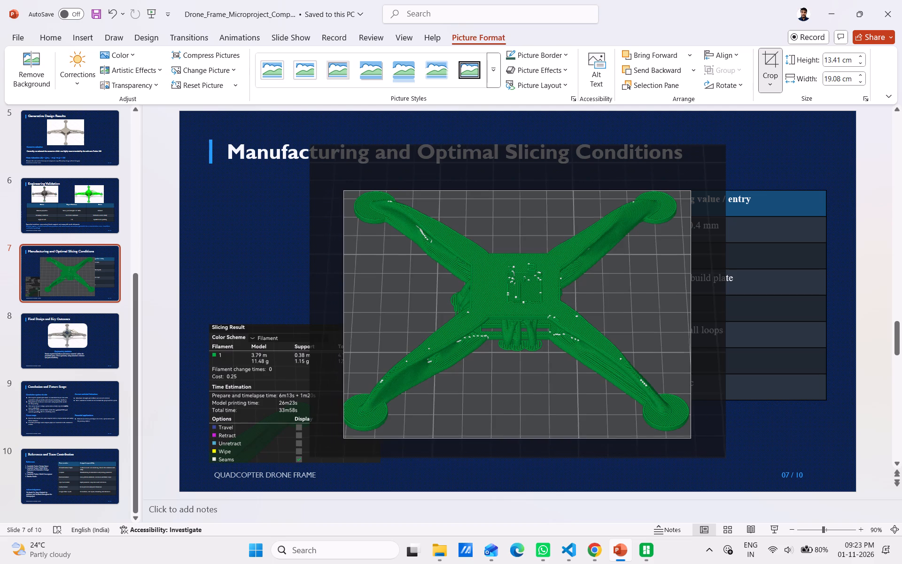
pyautogui.moveTo(343, 438); pyautogui.dragTo(339, 436)
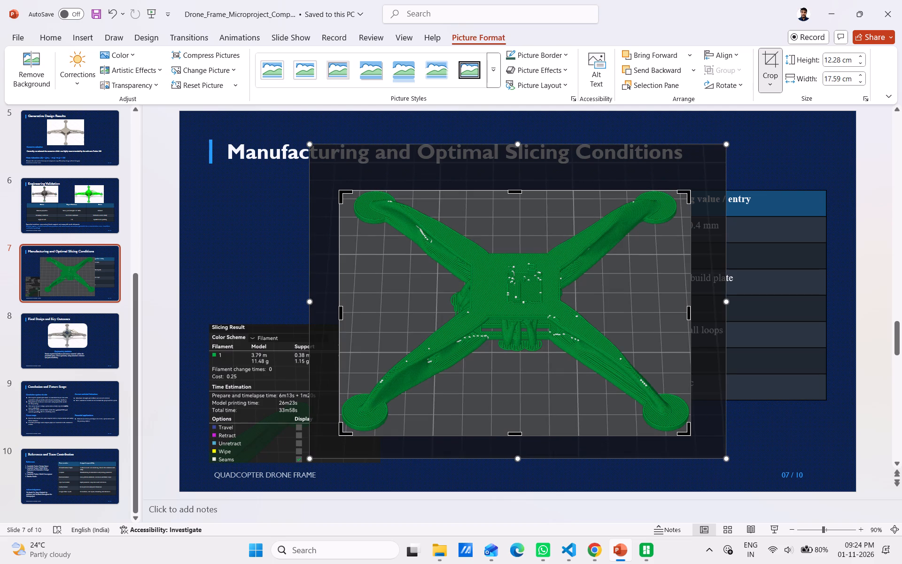
pyautogui.click(768, 63)
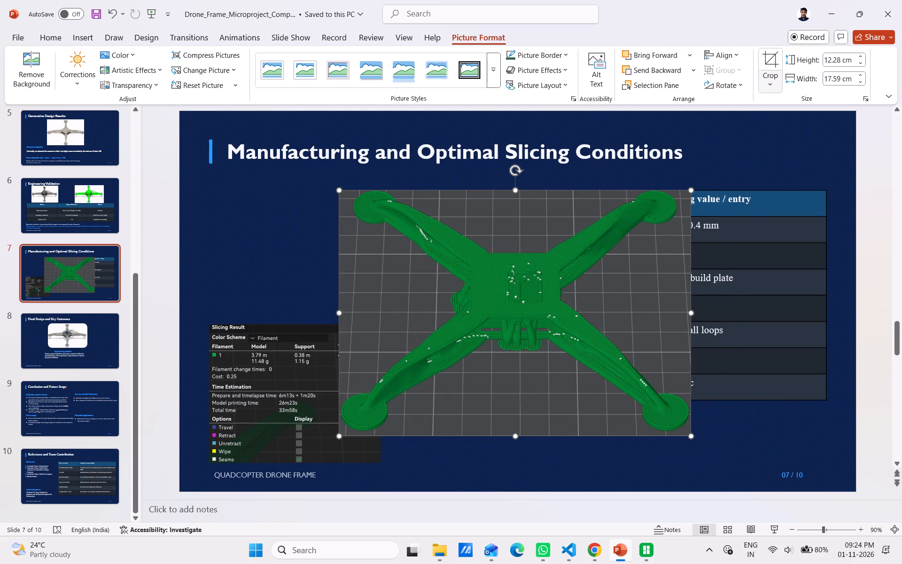
# Resize the sliced drone picture to about 7.16 by 8.58 cm and place it above the slicing summary with their side edges aligned.
pyautogui.moveTo(692, 435); pyautogui.dragTo(544, 308)
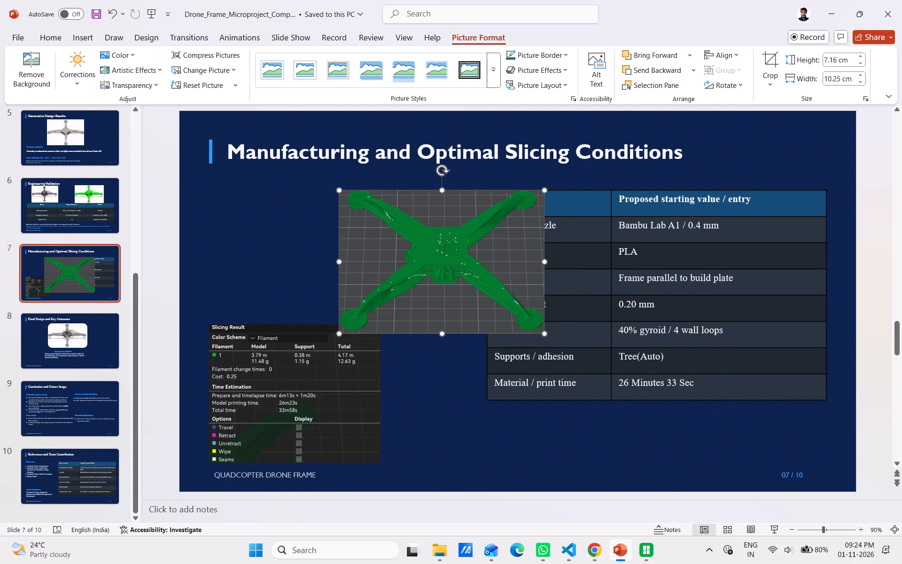
pyautogui.moveTo(499, 273); pyautogui.dragTo(389, 249)
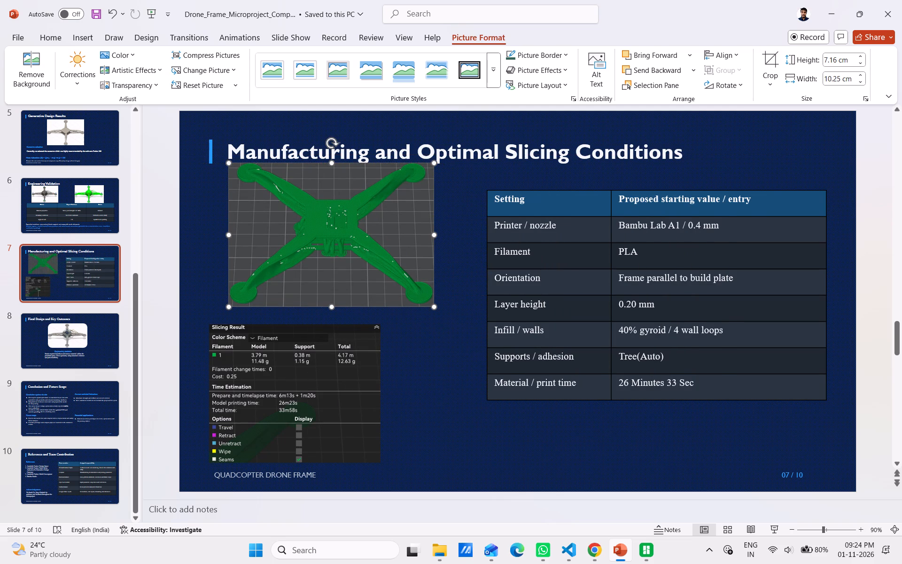
pyautogui.moveTo(433, 238); pyautogui.dragTo(403, 239)
pyautogui.moveTo(377, 242); pyautogui.dragTo(373, 242)
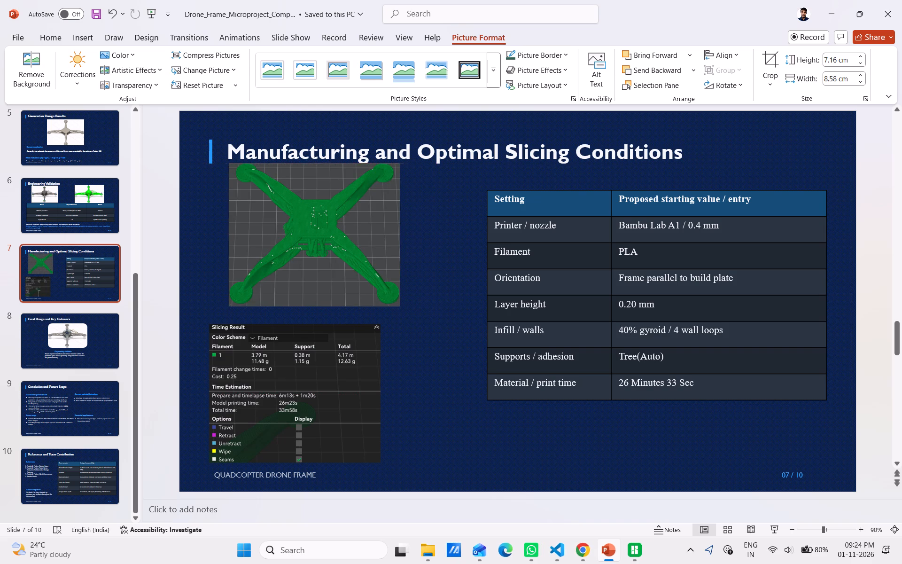
pyautogui.moveTo(373, 242); pyautogui.dragTo(355, 243)
# Shift the slicing summary and the drone picture slightly toward the table, stacking the drone directly above the summary and clear of the title.
pyautogui.moveTo(331, 386); pyautogui.dragTo(356, 383)
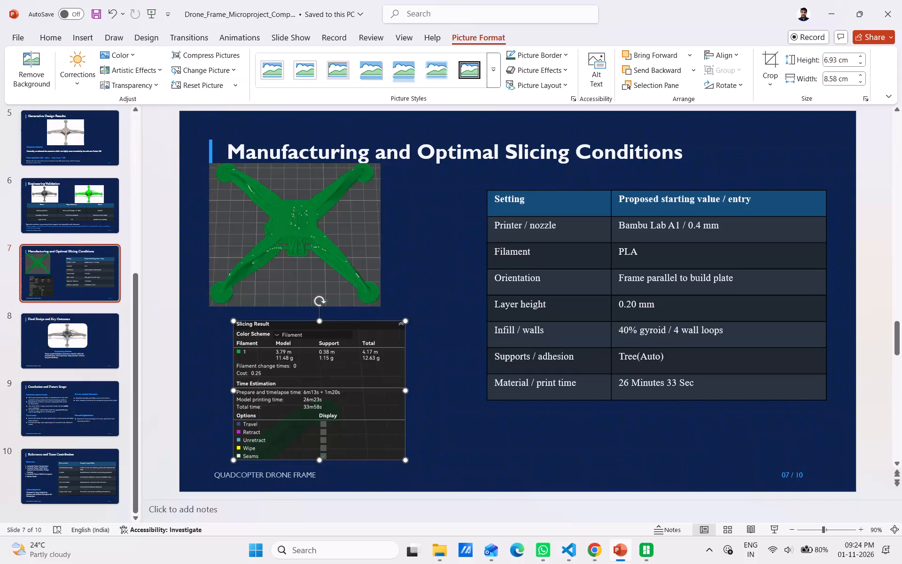
pyautogui.moveTo(308, 284); pyautogui.dragTo(333, 295)
pyautogui.click(419, 319)
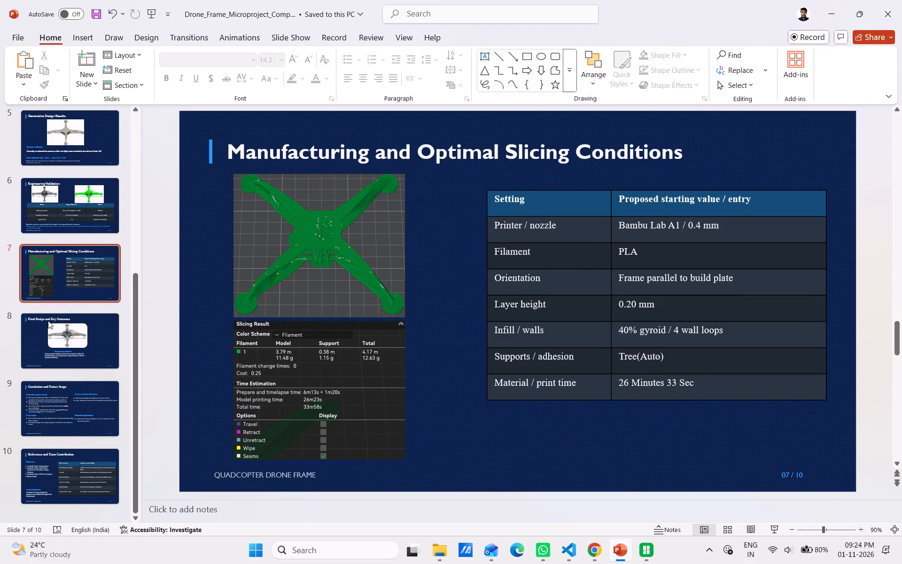
# On the title slide, widen the drone picture toward the course details, keeping its height and its outer edge in place.
pyautogui.click(52, 408)
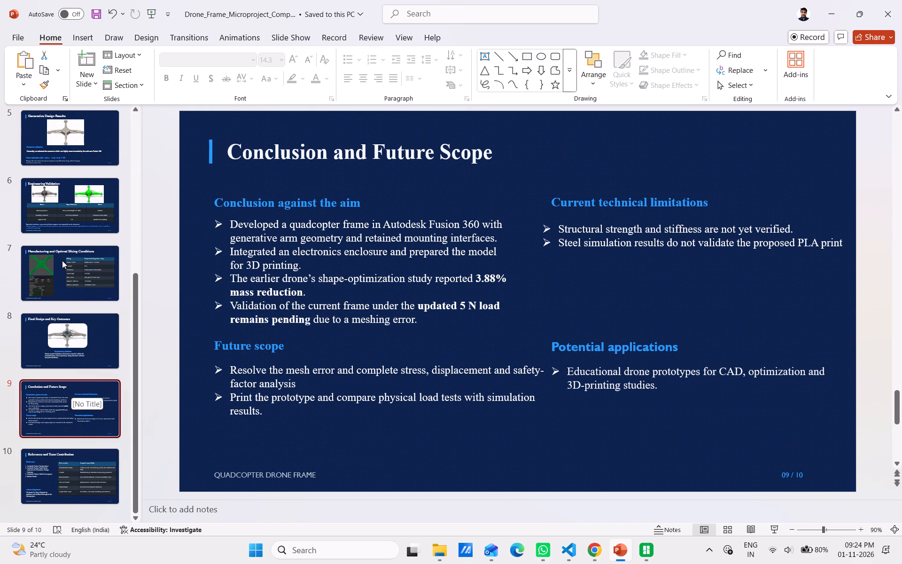
pyautogui.scroll(7, 75, 298)
pyautogui.click(78, 149)
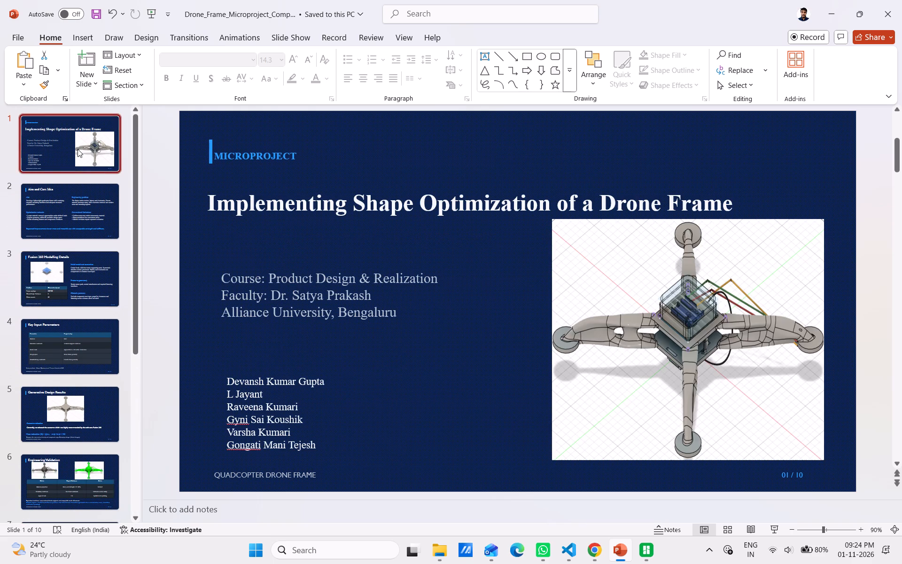
pyautogui.click(656, 397)
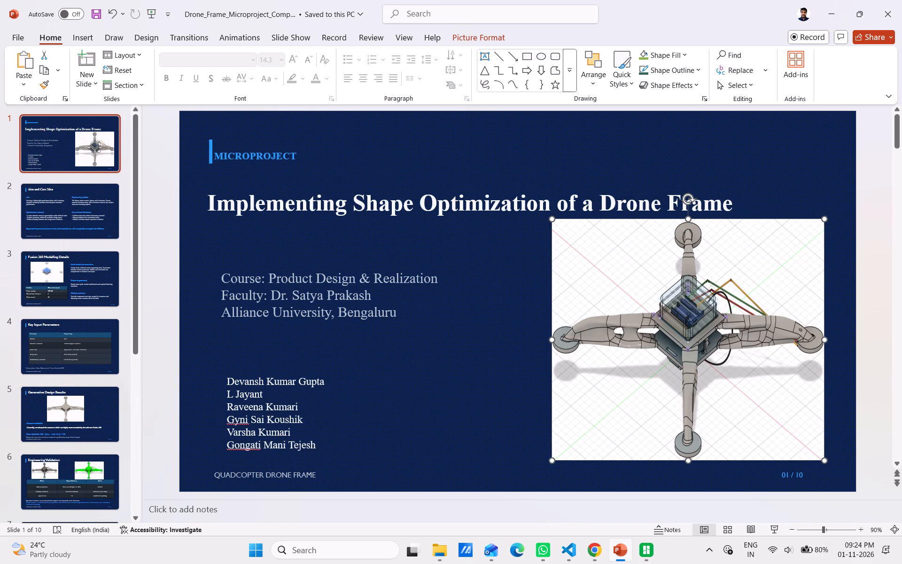
pyautogui.moveTo(553, 340); pyautogui.dragTo(540, 340)
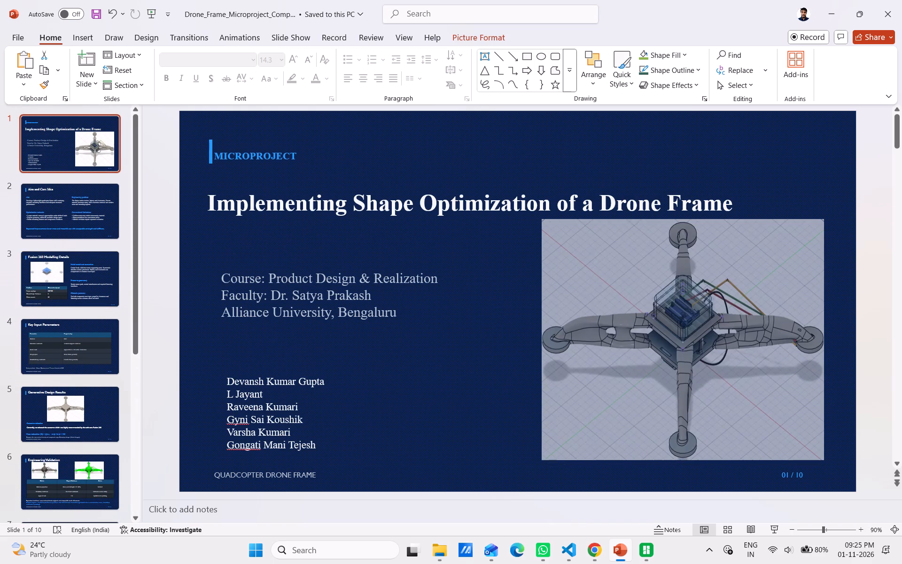
pyautogui.moveTo(540, 340); pyautogui.dragTo(505, 333)
pyautogui.click(833, 197)
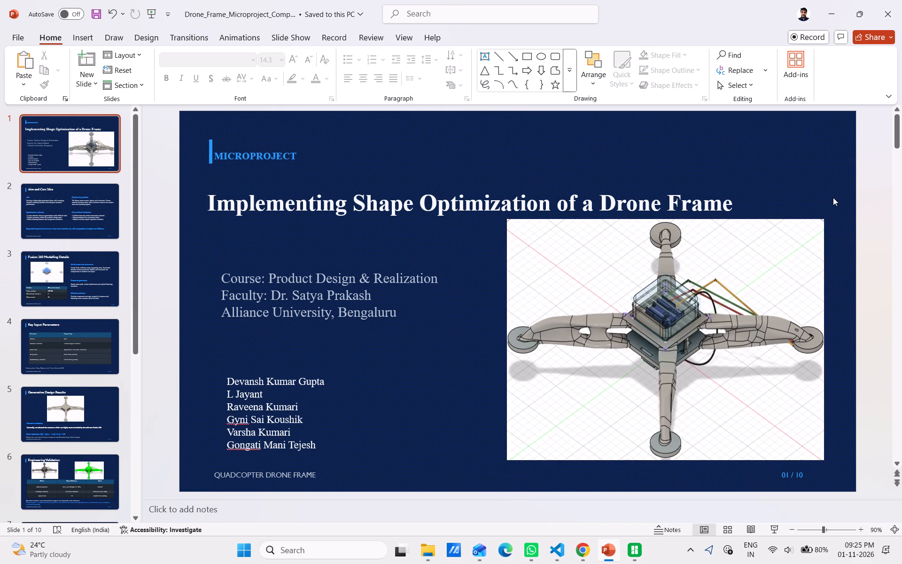
# Move the title slide's drone picture slightly inward toward the course details, keeping it just below the title text.
pyautogui.moveTo(746, 270); pyautogui.dragTo(720, 264)
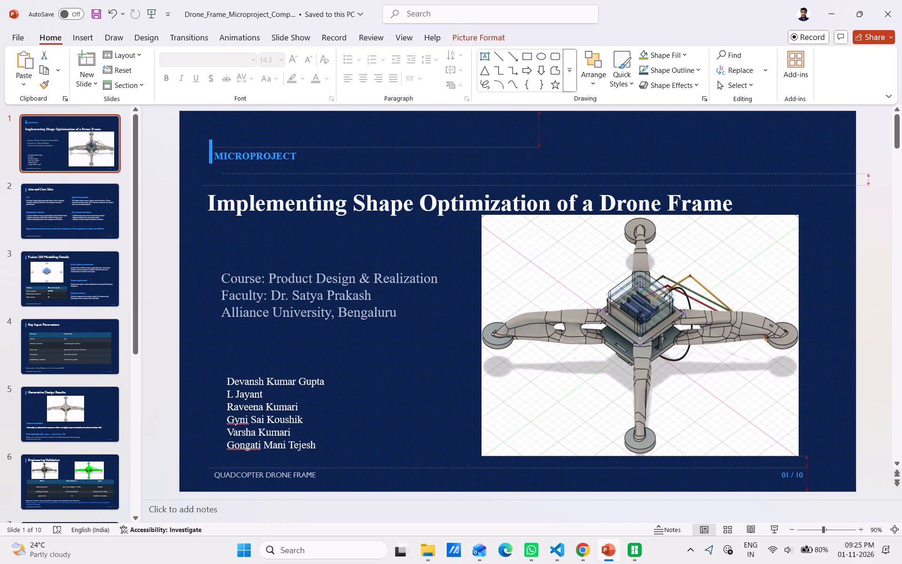
pyautogui.moveTo(720, 264); pyautogui.dragTo(720, 273)
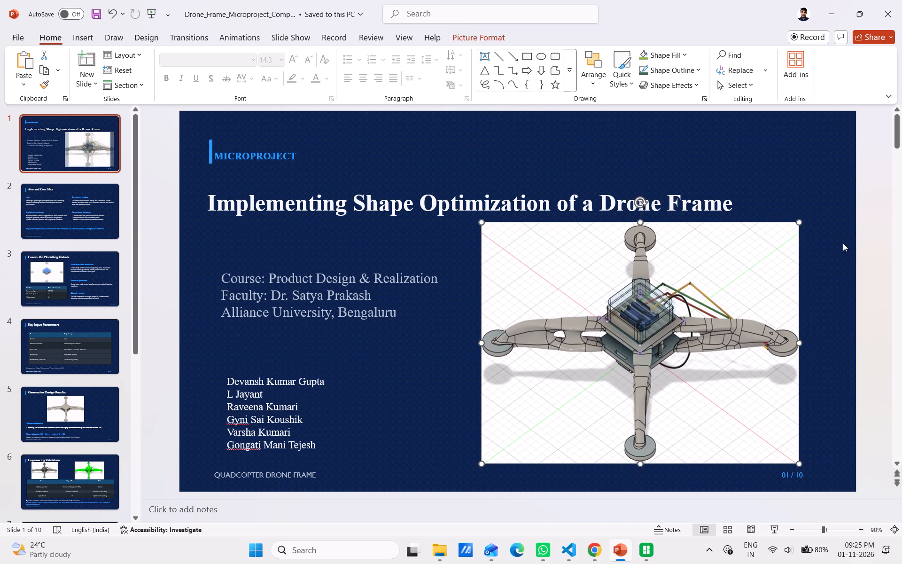
pyautogui.click(881, 239)
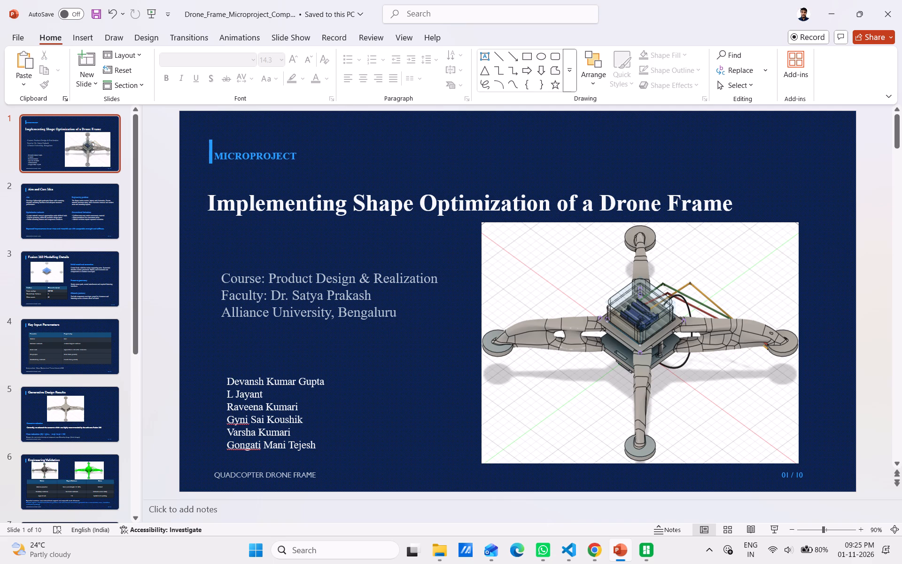
# Raise the MICROPROJECT label to center on its accent bar, and raise the title with its starting edge aligned to the label.
pyautogui.moveTo(209, 149); pyautogui.dragTo(209, 144)
pyautogui.click(483, 196)
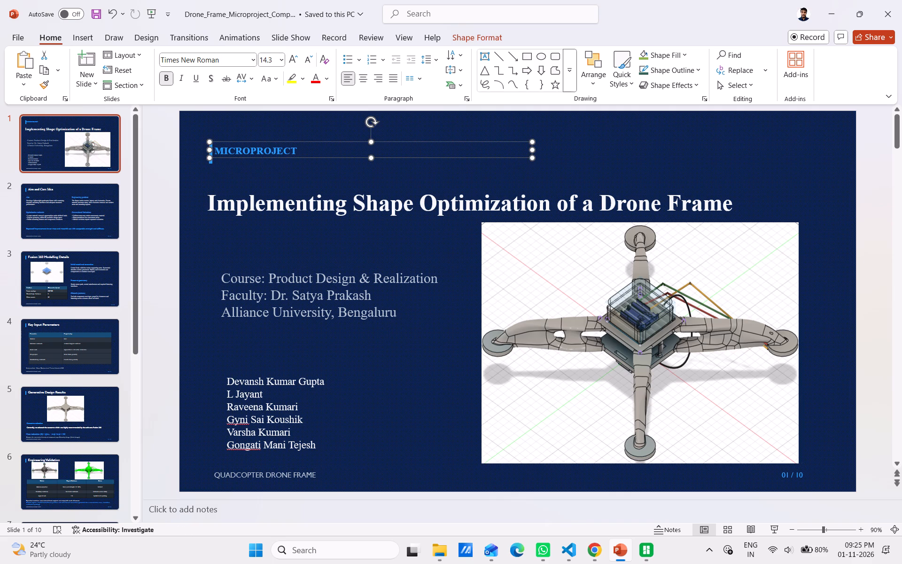
pyautogui.moveTo(488, 185); pyautogui.dragTo(493, 178)
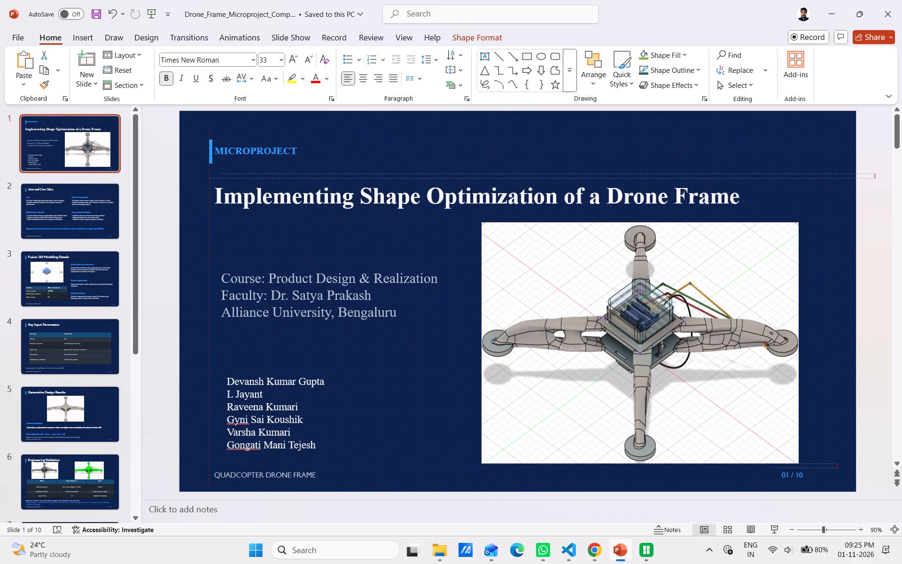
pyautogui.moveTo(493, 178); pyautogui.dragTo(494, 178)
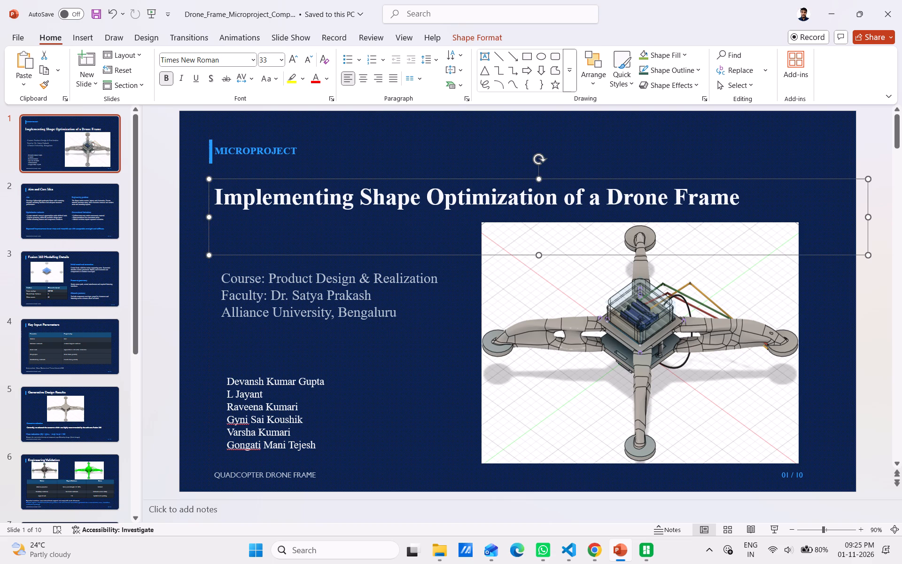
# Shift the course, faculty and university text block slightly upward, closer to the title.
pyautogui.click(338, 325)
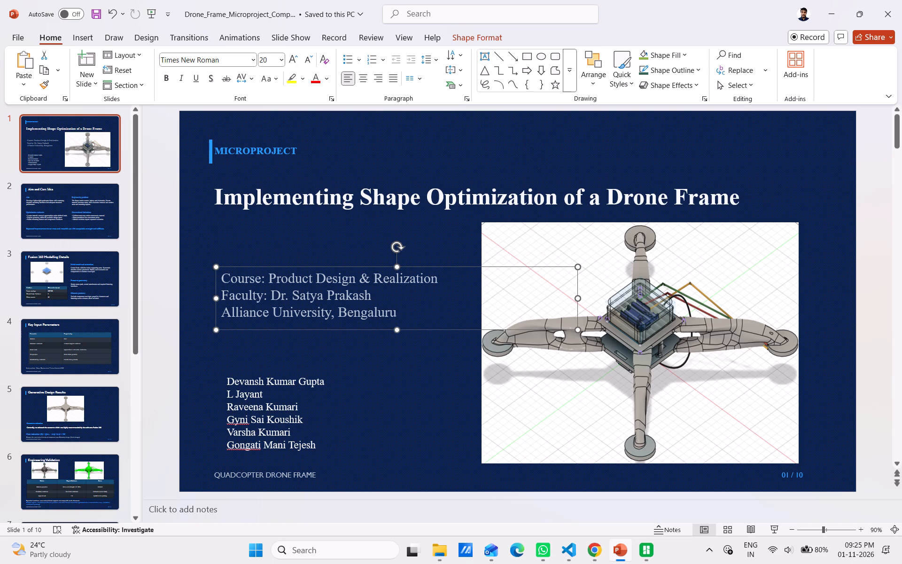
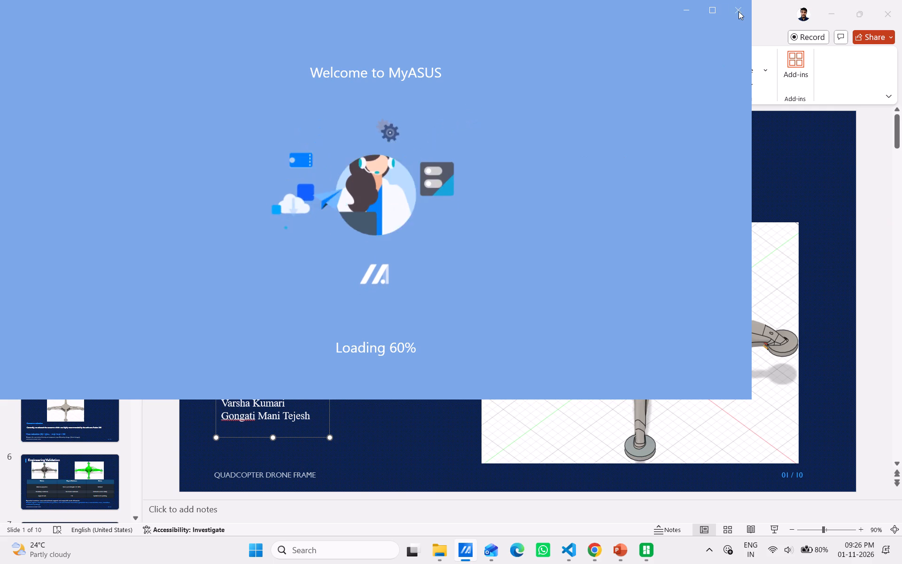
pyautogui.click(739, 11)
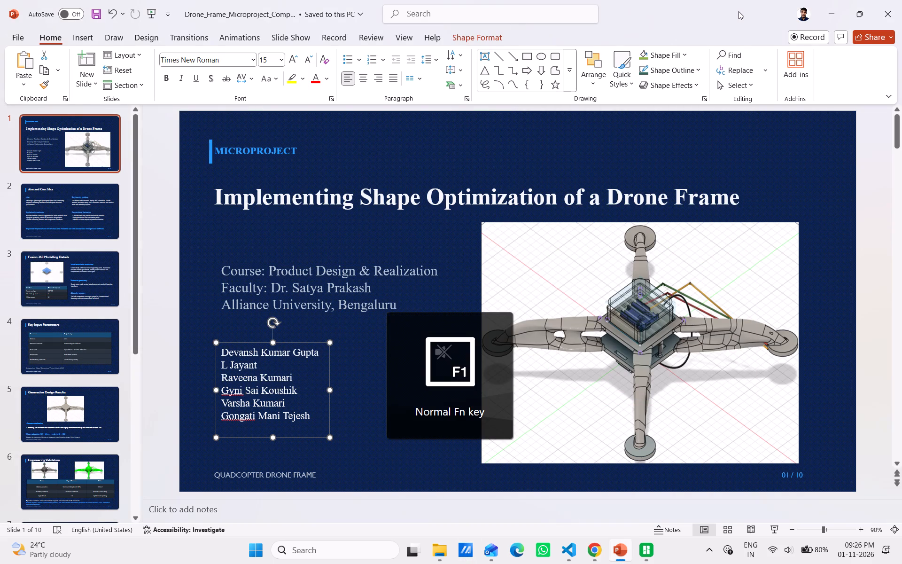
pyautogui.press('F12')
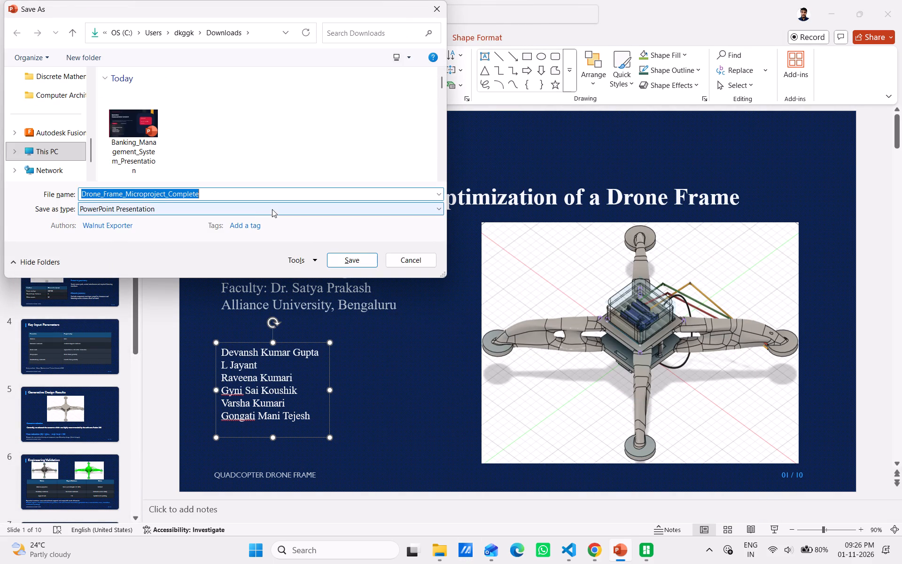
pyautogui.click(118, 227)
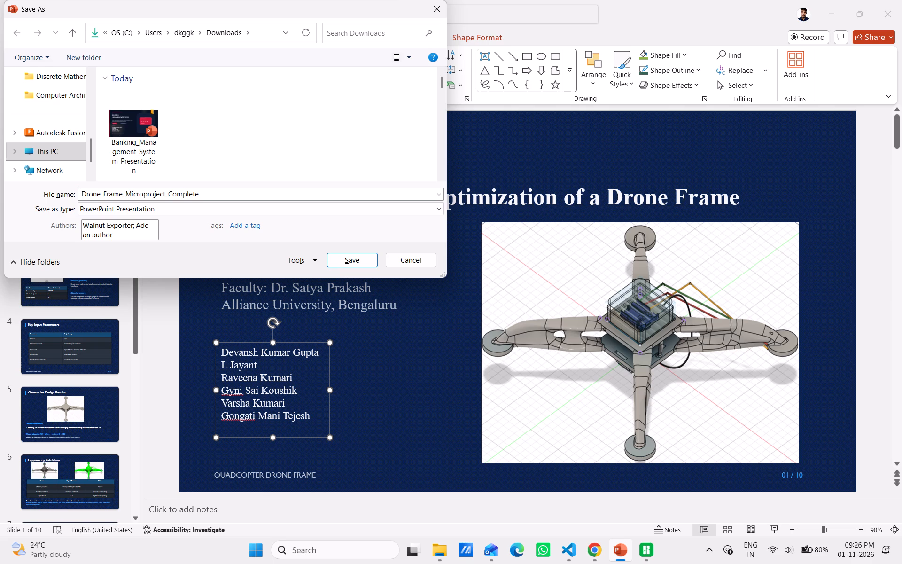
pyautogui.hotkey('ctrl', 'a')
pyautogui.write('Devas')
pyautogui.press('BackSpace')
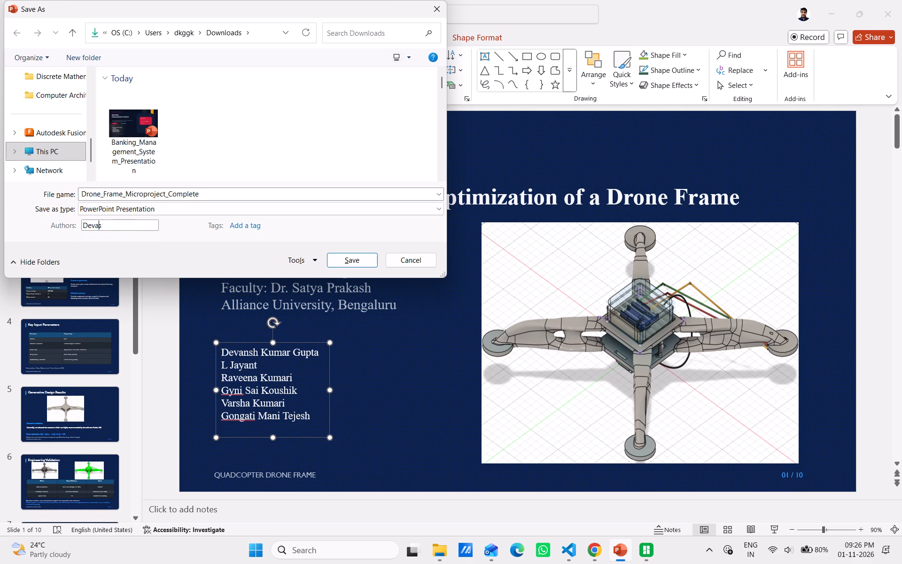
pyautogui.write('nsh')
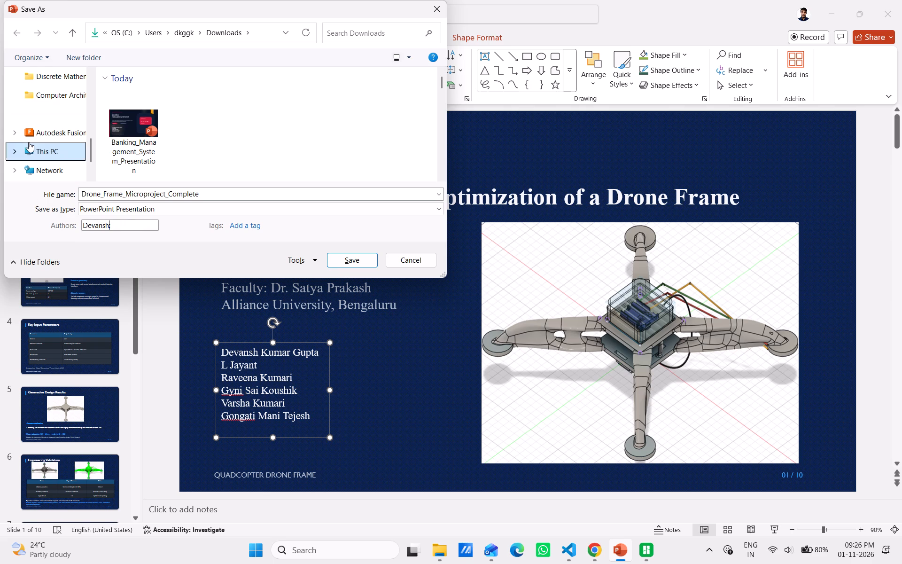
pyautogui.scroll(1, 29, 142)
pyautogui.click(29, 142)
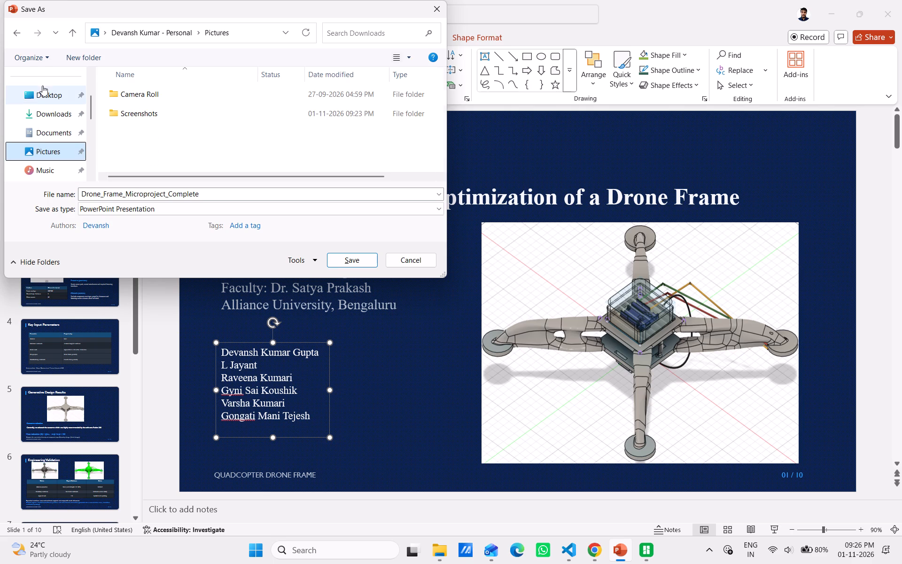
pyautogui.click(42, 95)
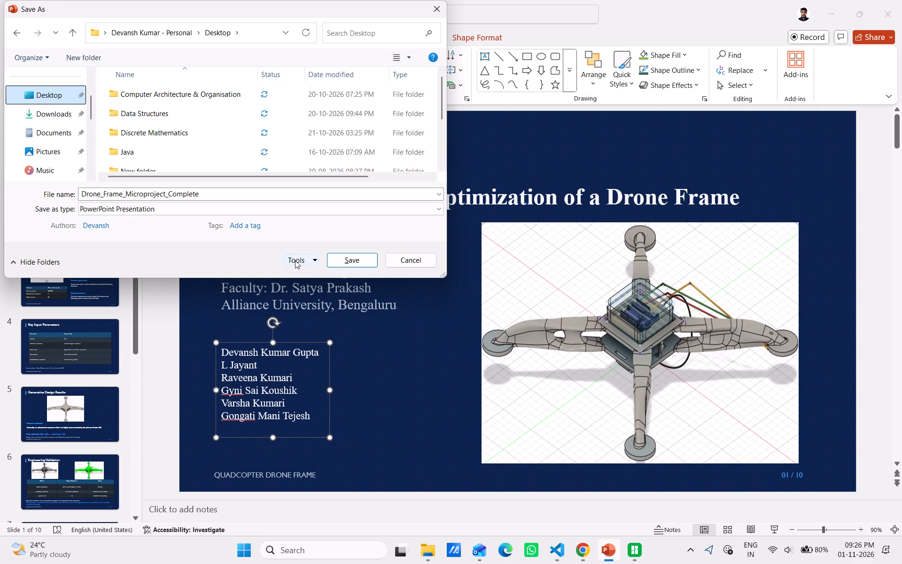
pyautogui.click(345, 263)
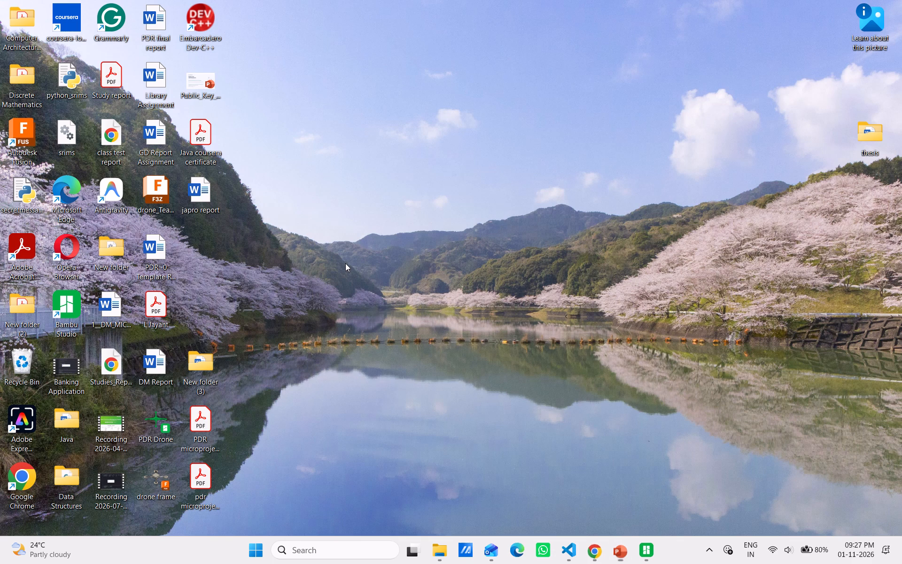
# Close the open presentation and reopen the Drone_Frame_Microproject_Complete copy from the Desktop.
pyautogui.click(214, 246)
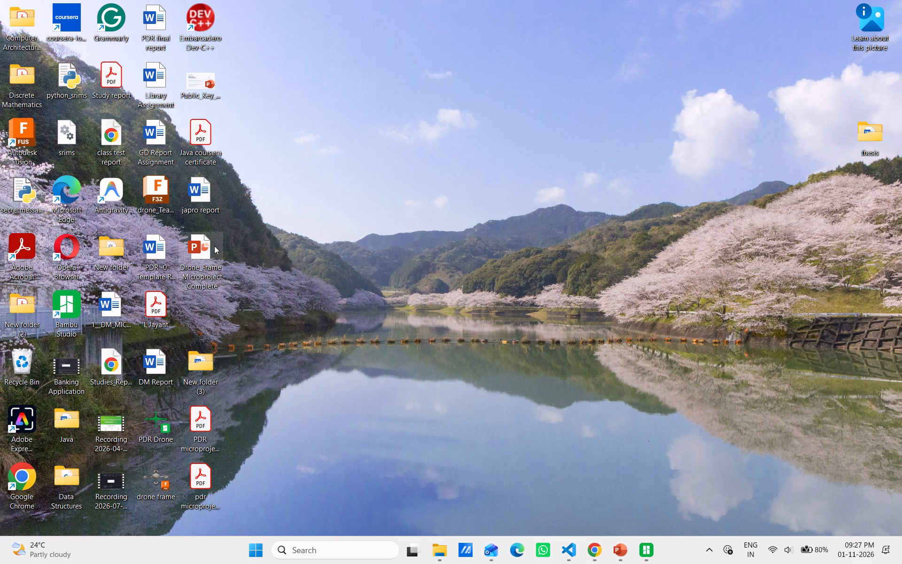
pyautogui.doubleClick(214, 246)
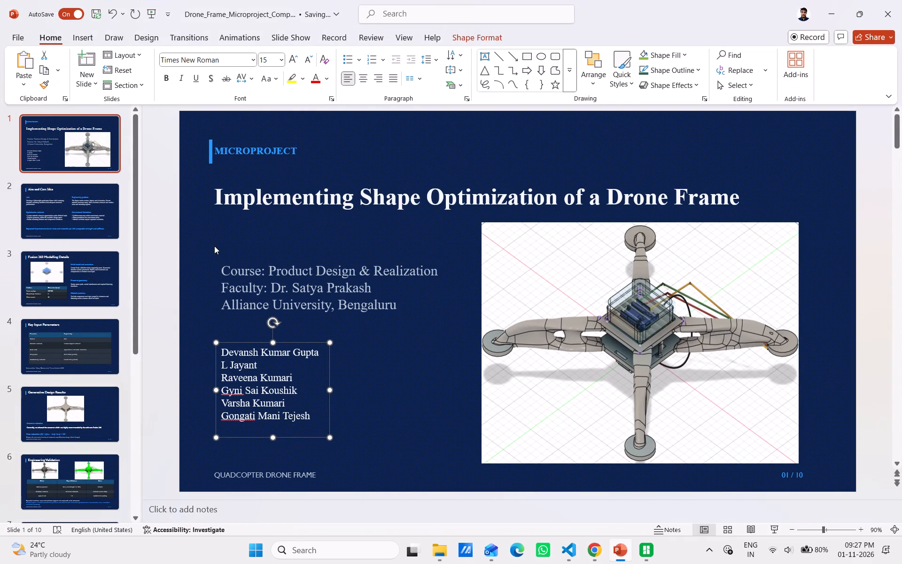
pyautogui.click(901, 0)
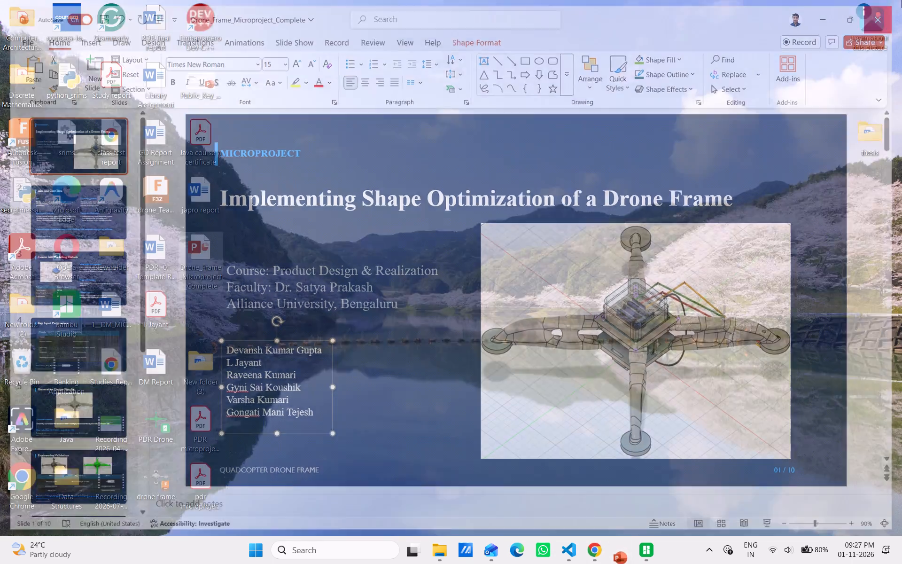
pyautogui.doubleClick(198, 267)
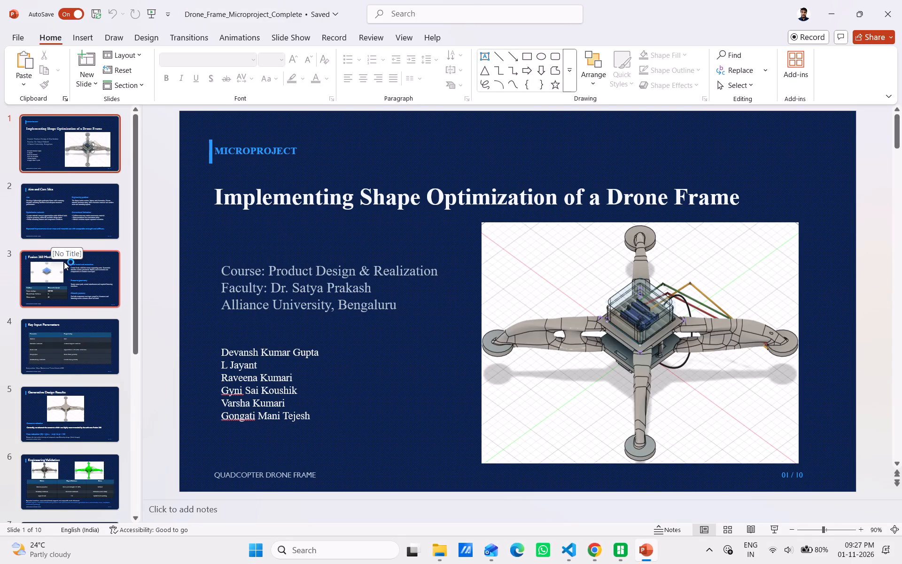
# Review the reopened presentation's content and layout from the Fusion 360 modelling slide through the conclusion slide.
pyautogui.click(84, 317)
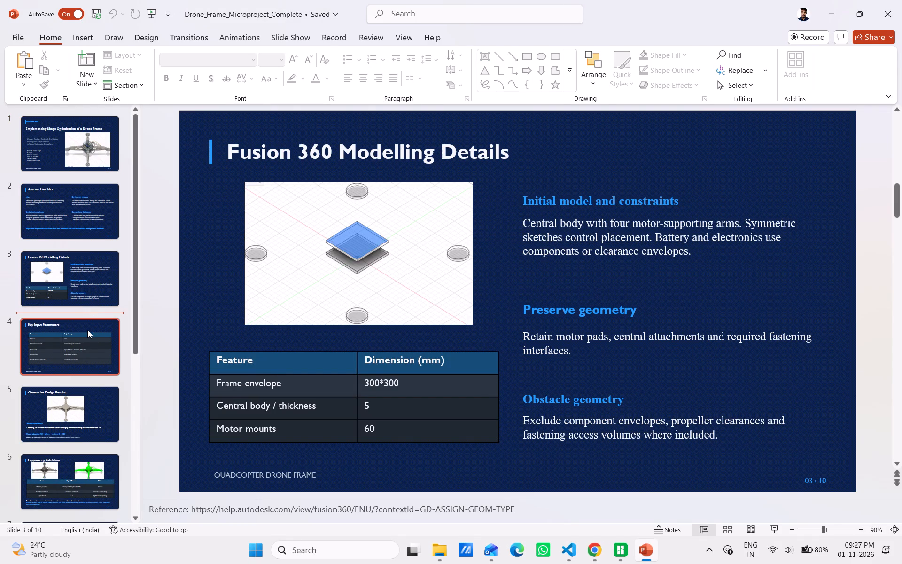
pyautogui.click(93, 377)
pyautogui.click(95, 430)
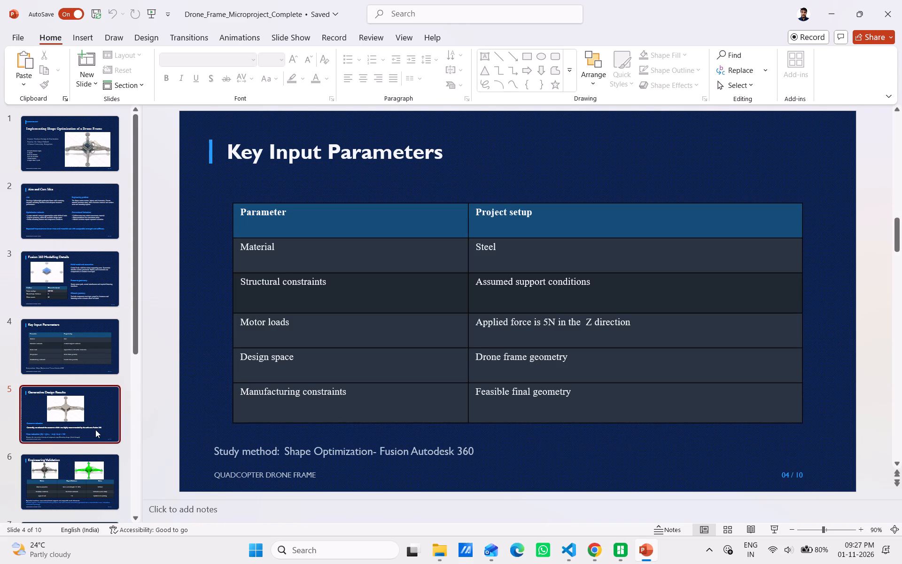
pyautogui.click(95, 478)
pyautogui.scroll(-3, 95, 478)
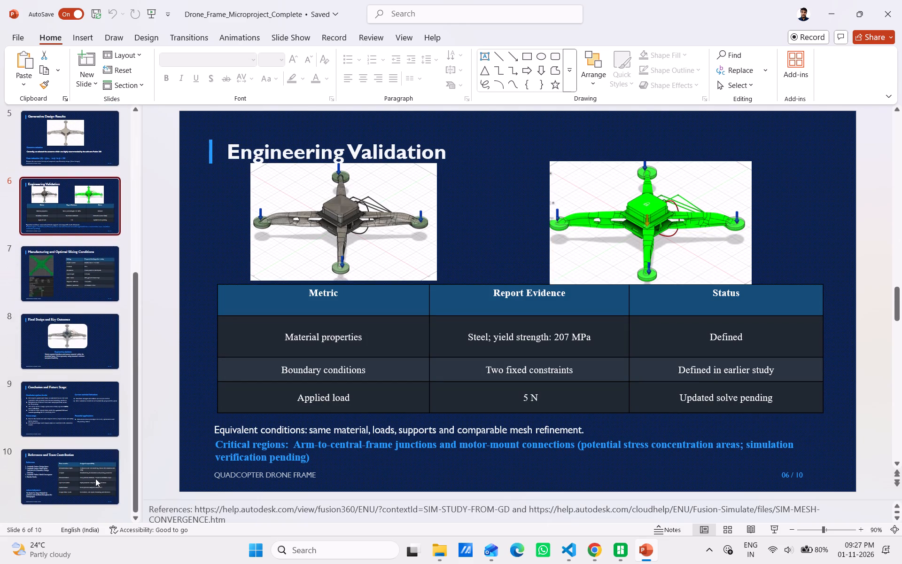
pyautogui.click(71, 269)
pyautogui.click(74, 326)
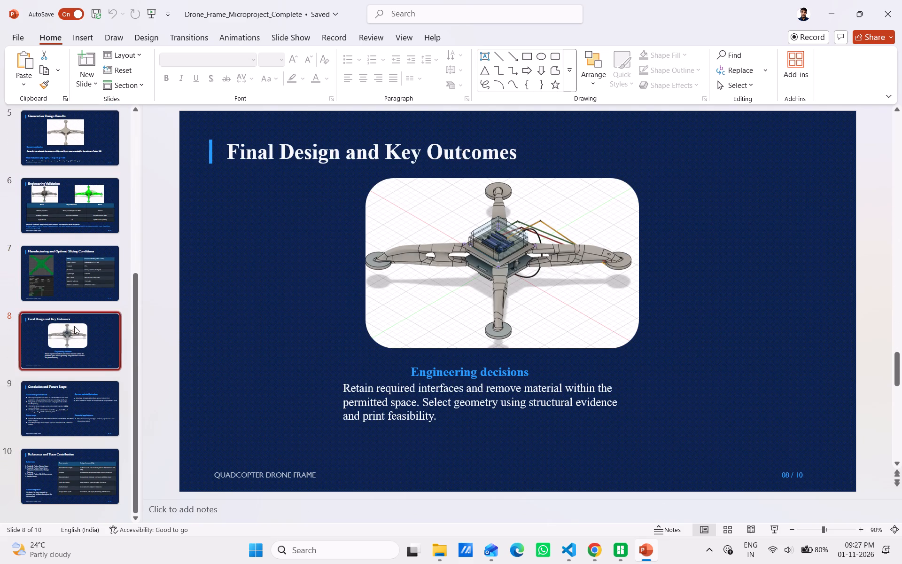
pyautogui.click(90, 391)
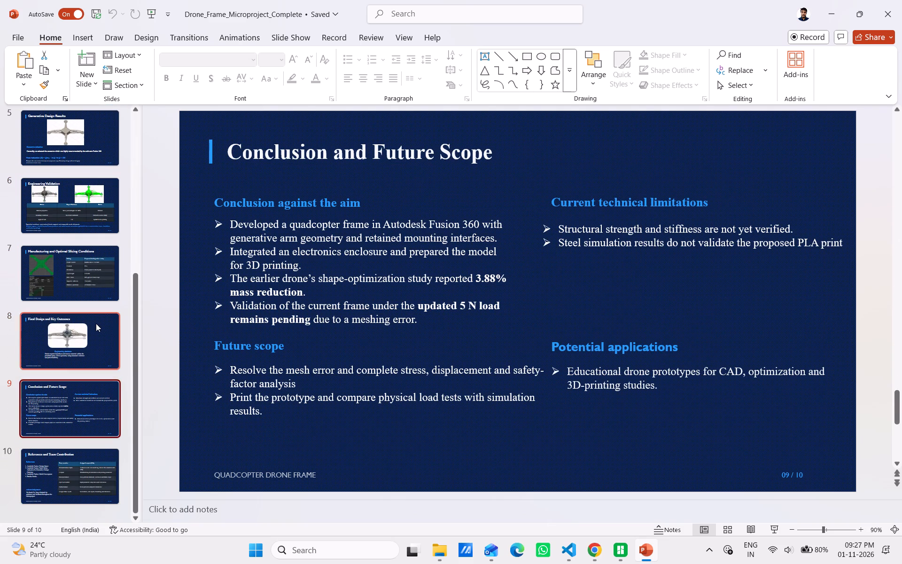
# On slide 8, move the paragraph under Engineering decisions rightward and slightly down, roughly centring it beneath the drone picture.
pyautogui.click(95, 323)
pyautogui.click(482, 410)
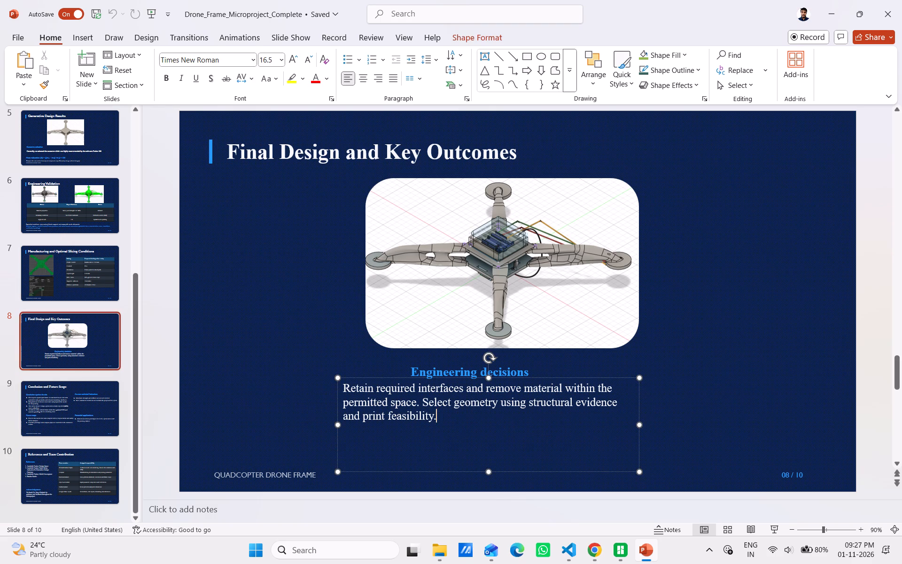
pyautogui.click(515, 375)
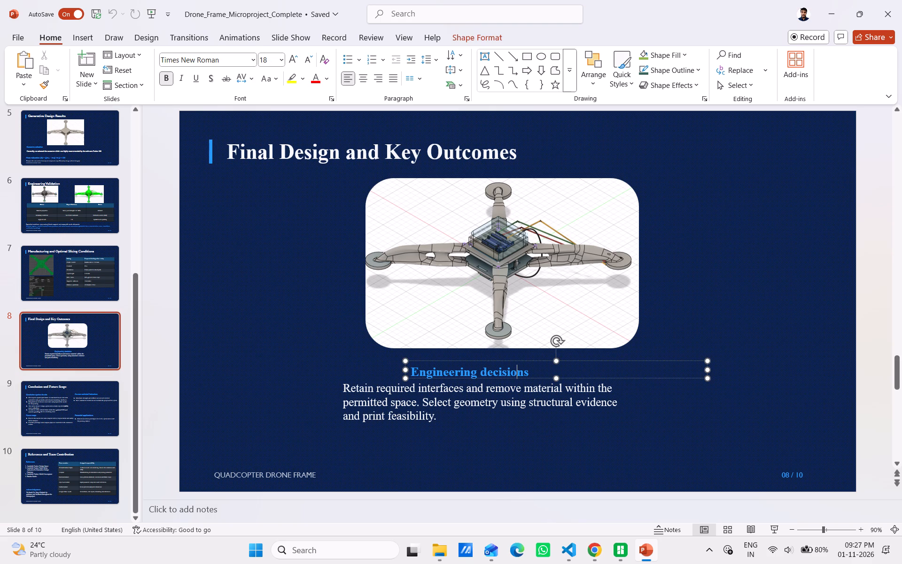
pyautogui.click(490, 413)
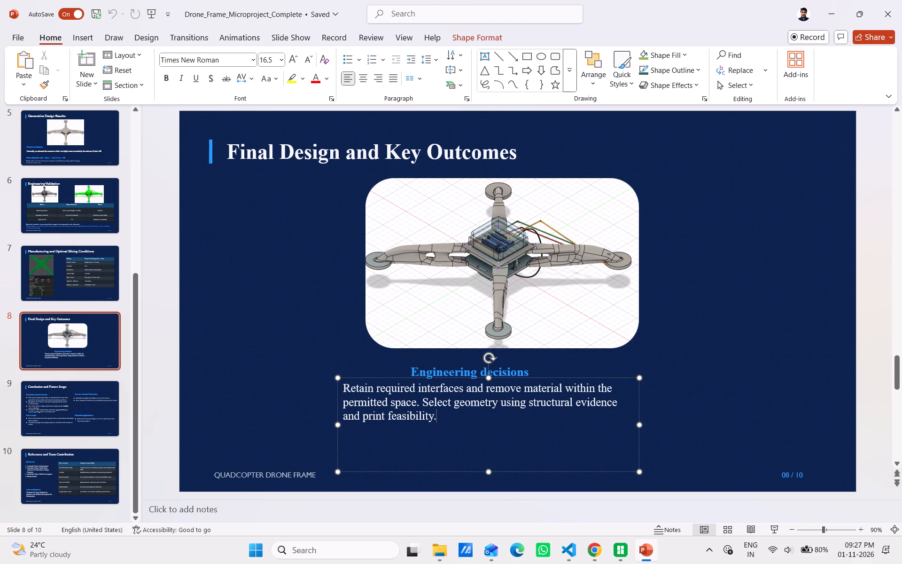
pyautogui.moveTo(543, 379); pyautogui.dragTo(575, 378)
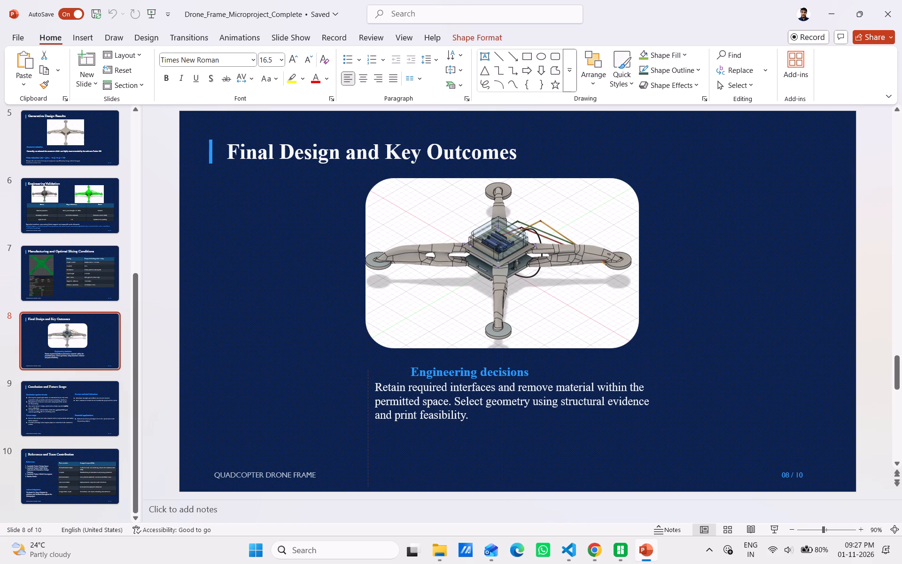
pyautogui.moveTo(575, 378); pyautogui.dragTo(570, 384)
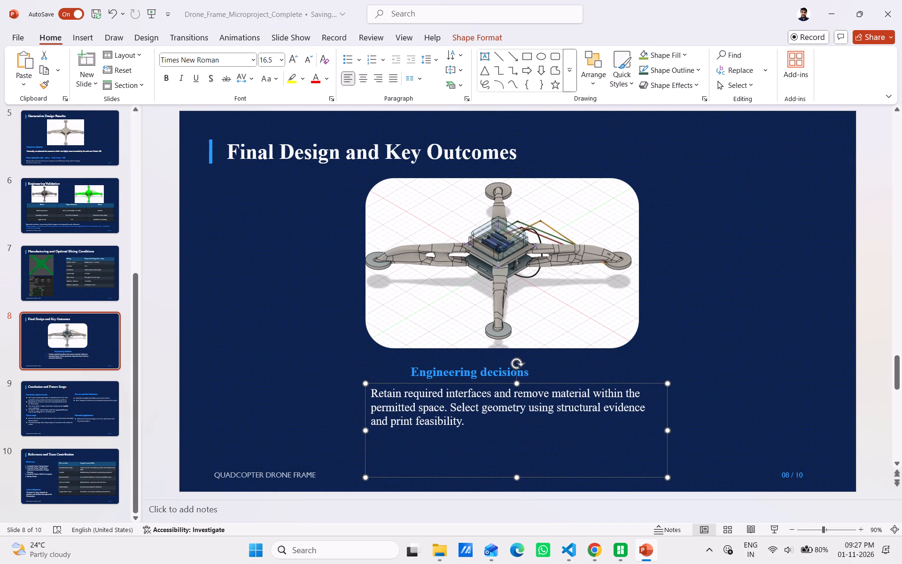
# Move the Engineering decisions heading rightward and slightly up, roughly centring it above its paragraph with a small gap.
pyautogui.click(482, 381)
pyautogui.click(478, 369)
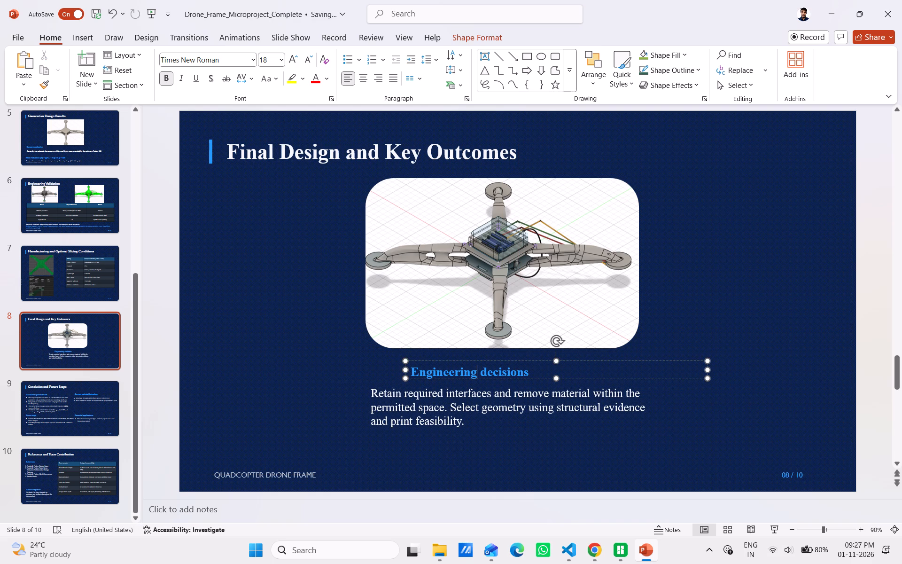
pyautogui.moveTo(578, 359); pyautogui.dragTo(613, 358)
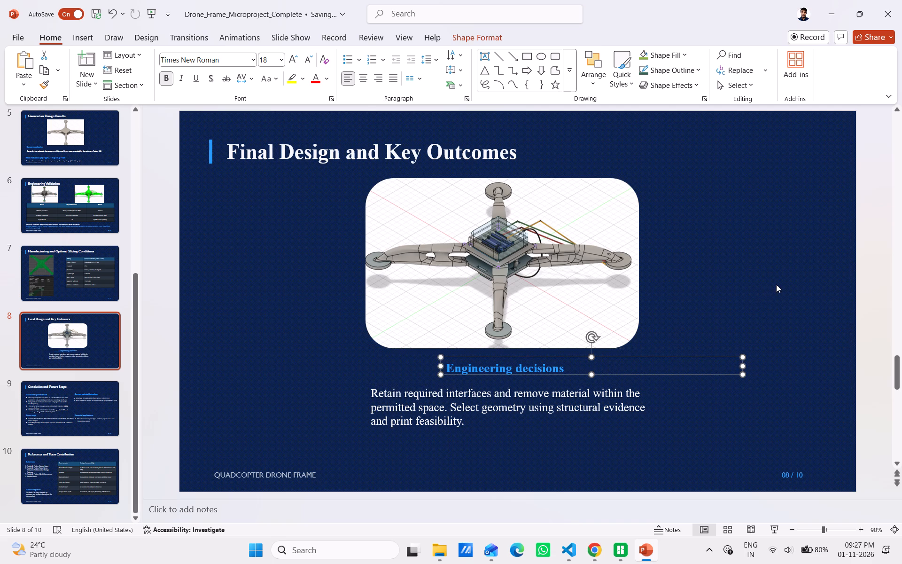
pyautogui.click(864, 235)
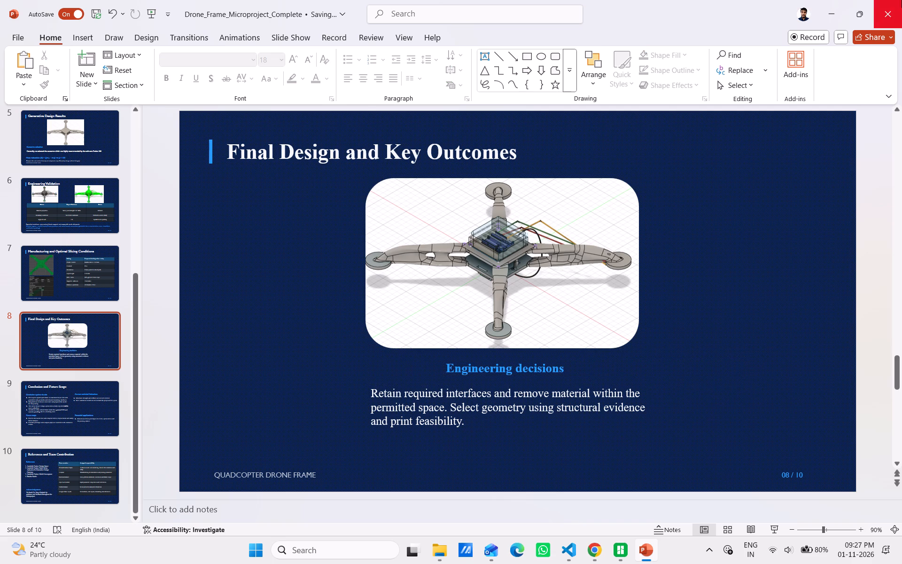
# Close the drone frame presentation.
pyautogui.click(901, 0)
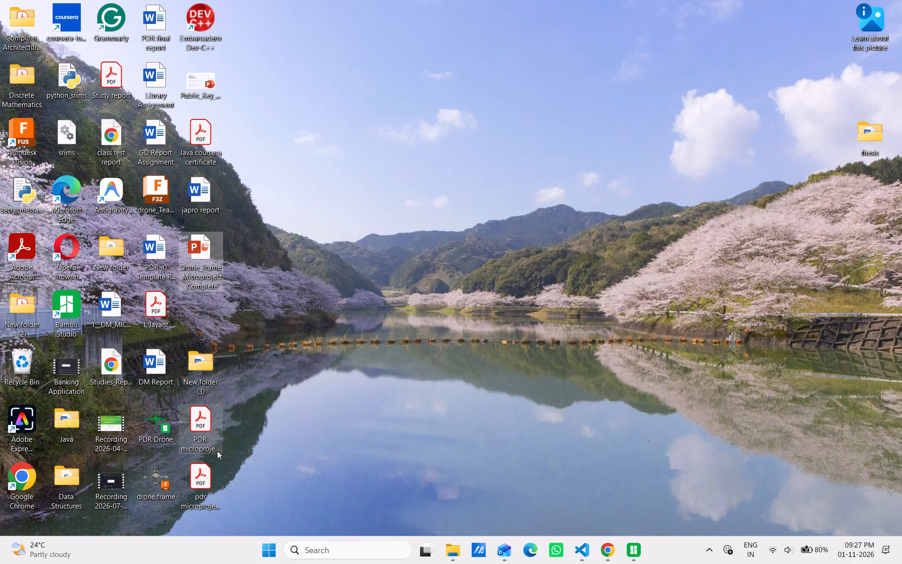
# Open the PDR microproject model PDF from the desktop, check its drawing sheet of the drone views, and close it.
pyautogui.doubleClick(191, 422)
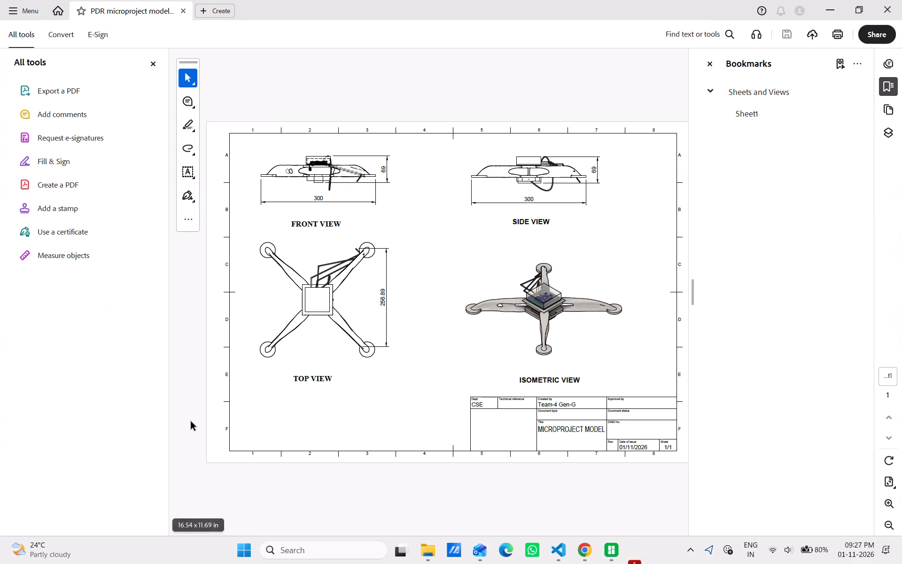
pyautogui.click(901, 0)
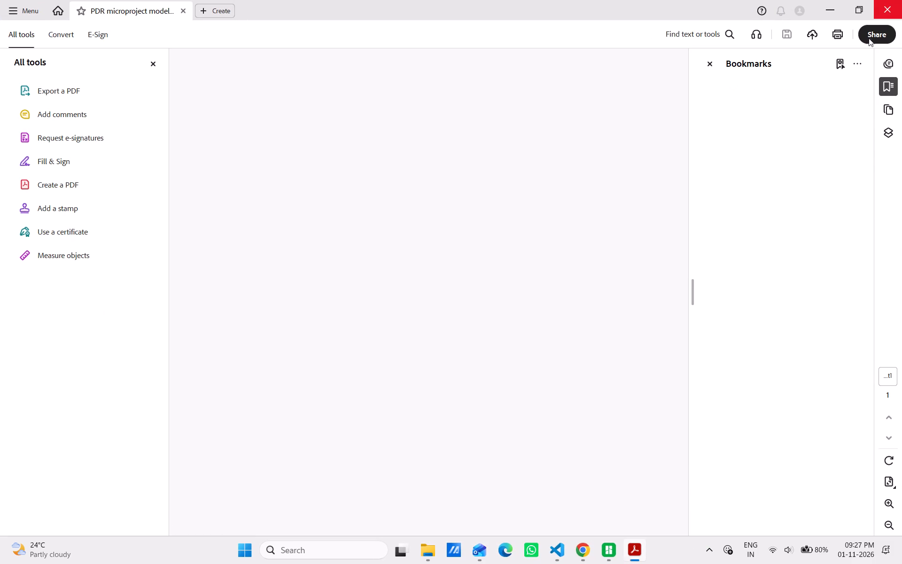
# Move the PDR microproject model PDF on the desktop beside the drone frame presentation file.
pyautogui.moveTo(192, 423); pyautogui.dragTo(255, 408)
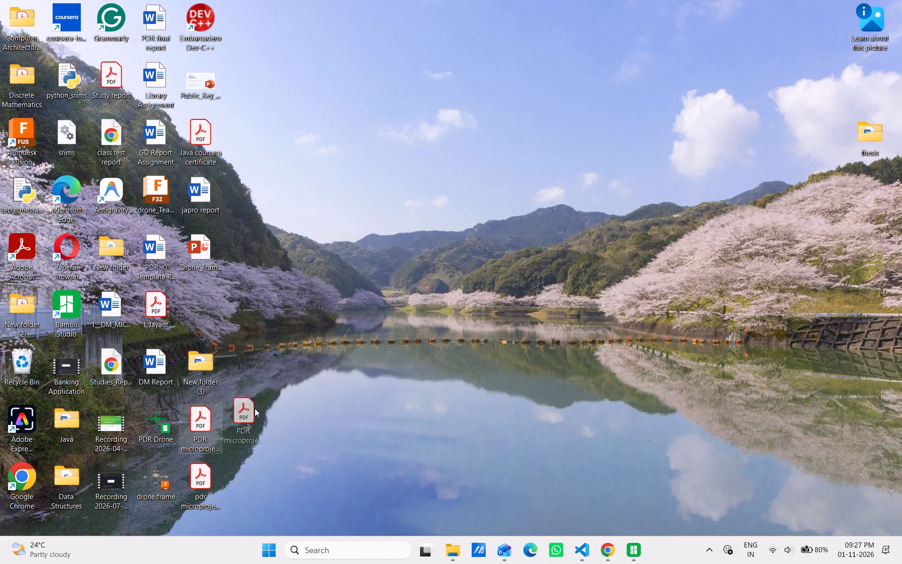
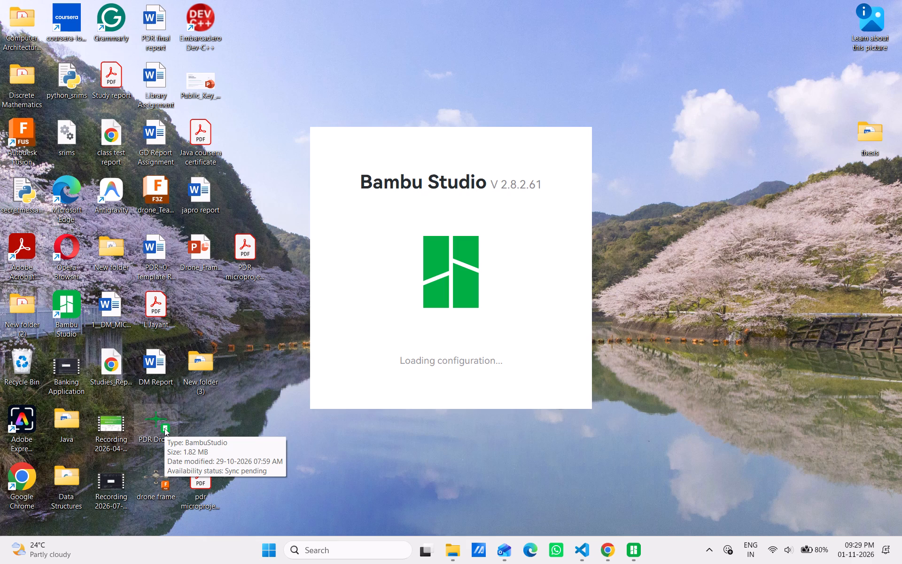
# Open the PDR Drone file from the desktop in Bambu Studio and bring up its project window.
pyautogui.click(164, 428)
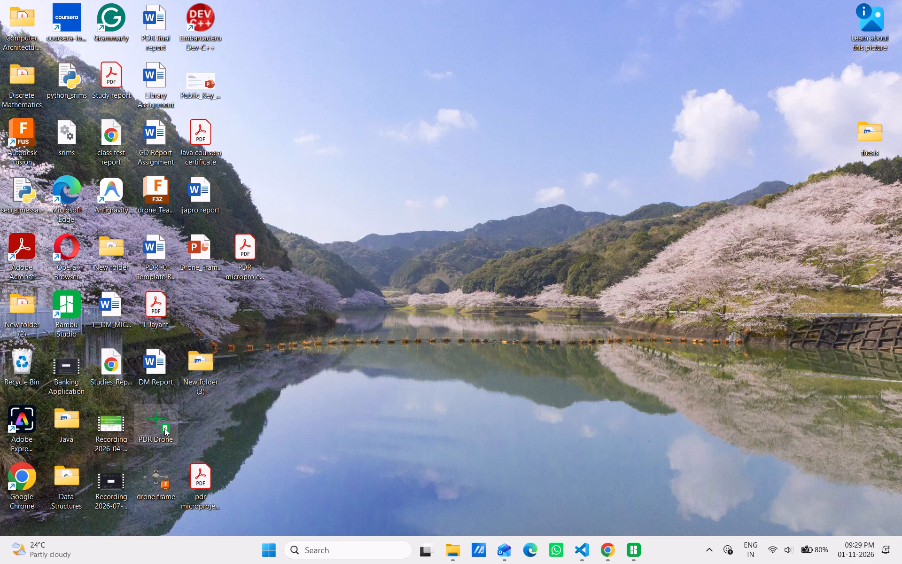
pyautogui.click(636, 563)
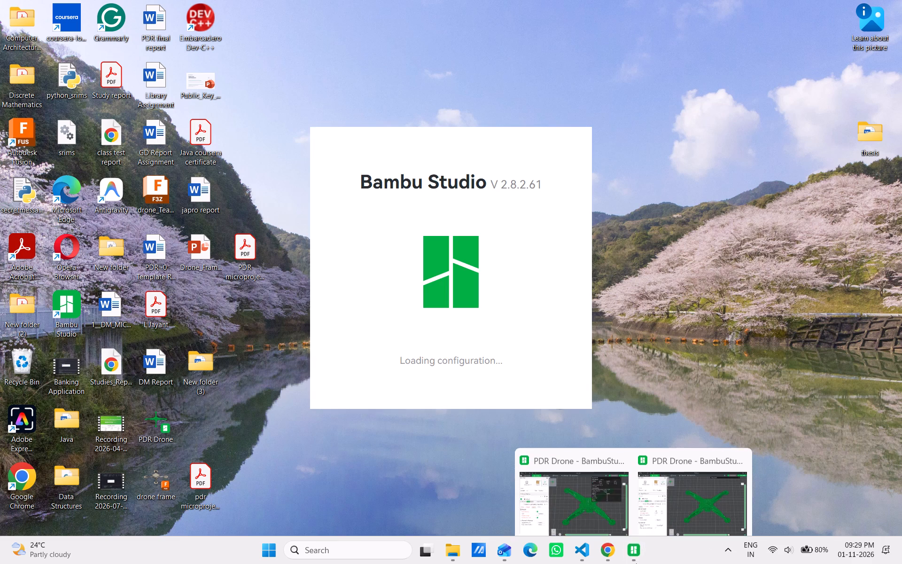
# Switch to Bambu Studio and close the two PDR Drone project windows that are already open.
pyautogui.moveTo(626, 458); pyautogui.dragTo(622, 450)
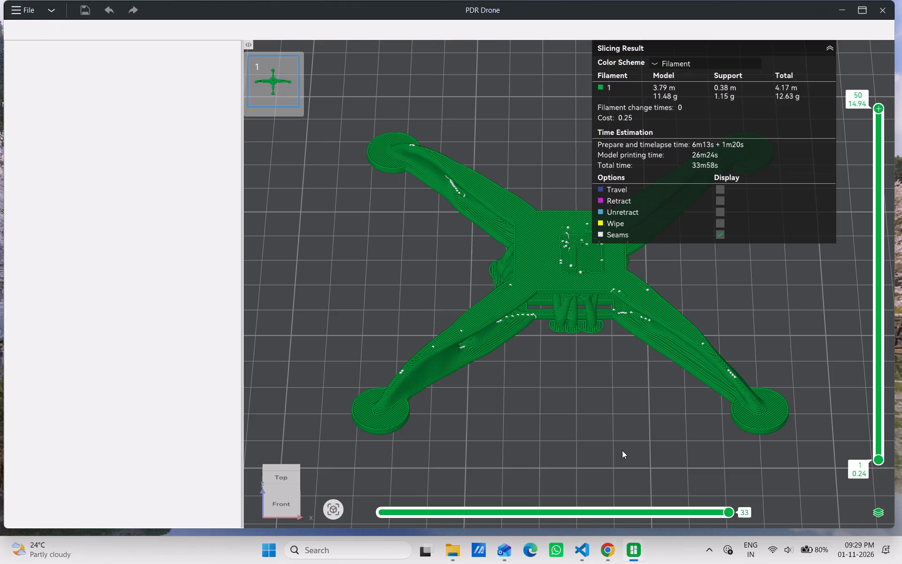
pyautogui.click(622, 450)
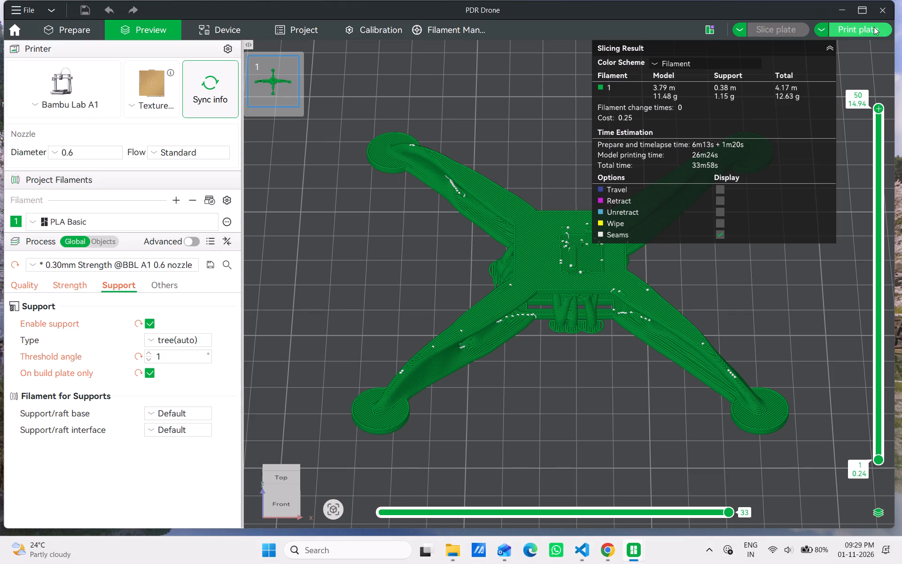
pyautogui.click(884, 10)
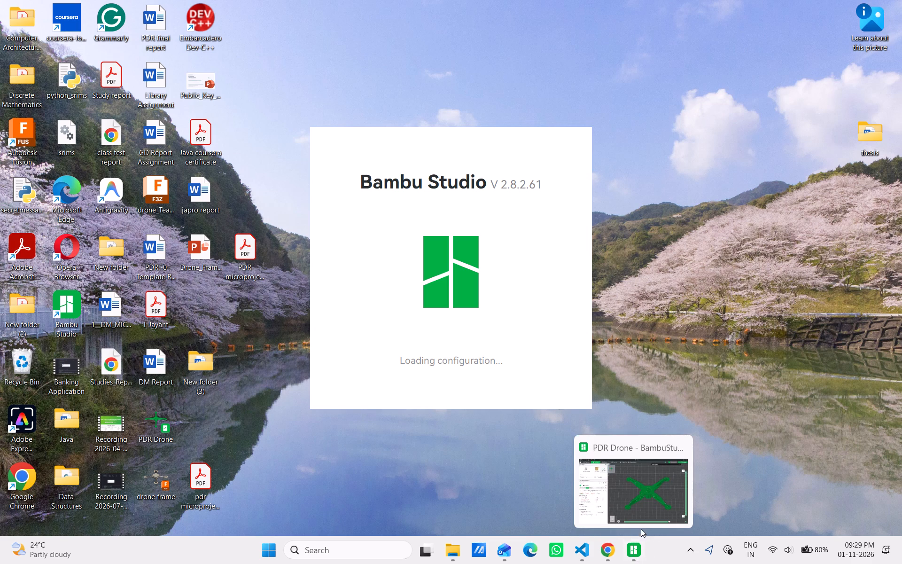
pyautogui.doubleClick(655, 474)
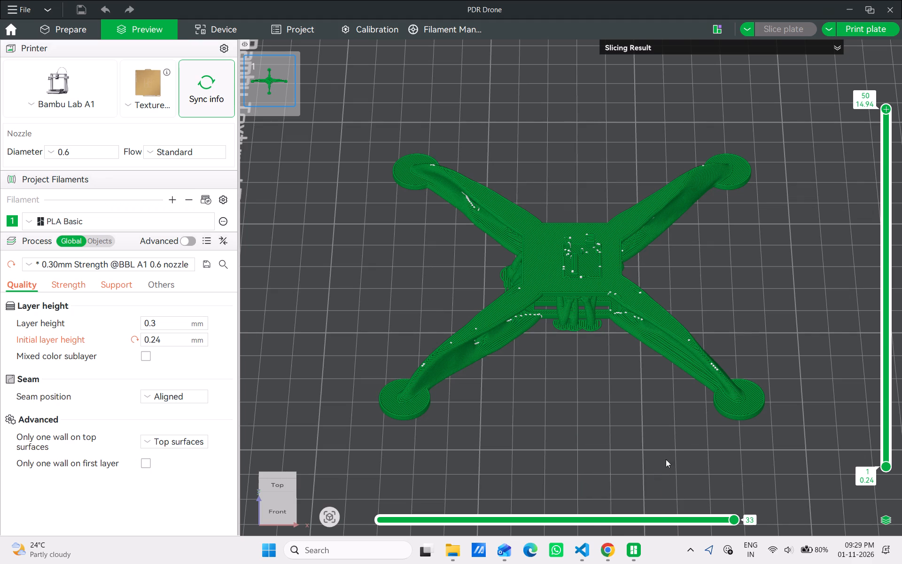
pyautogui.click(888, 0)
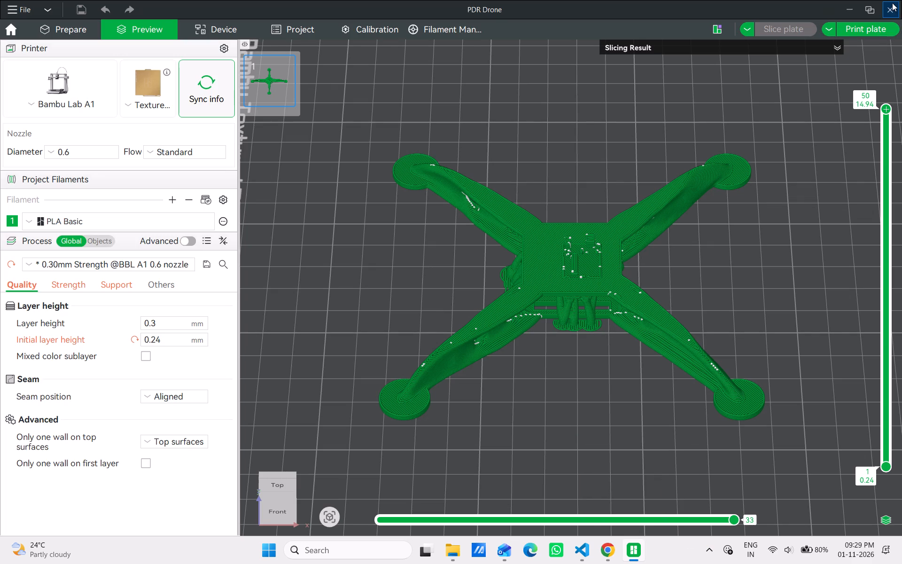
pyautogui.click(894, 4)
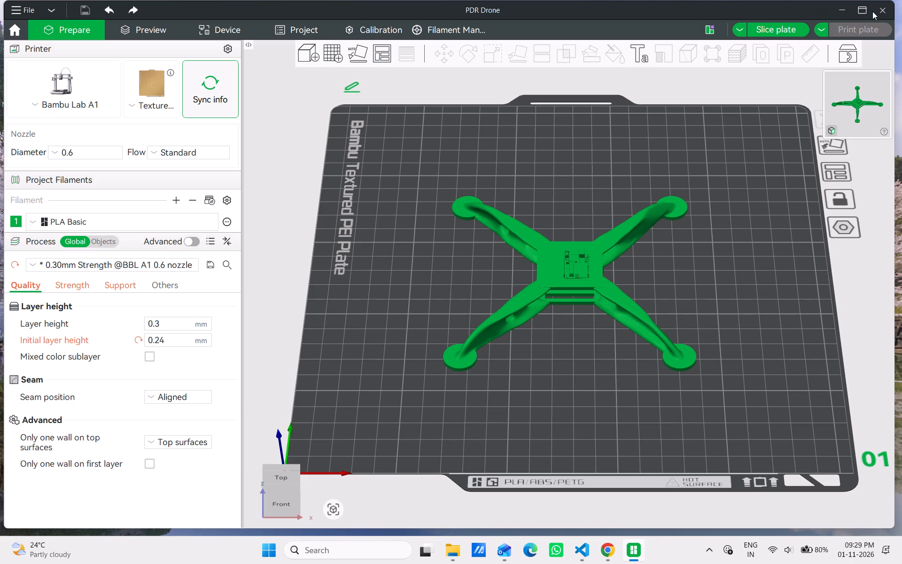
# Maximise the newly loaded PDR Drone project window and slice the plate holding the drone frame.
pyautogui.click(865, 11)
pyautogui.moveTo(622, 333); pyautogui.dragTo(600, 292)
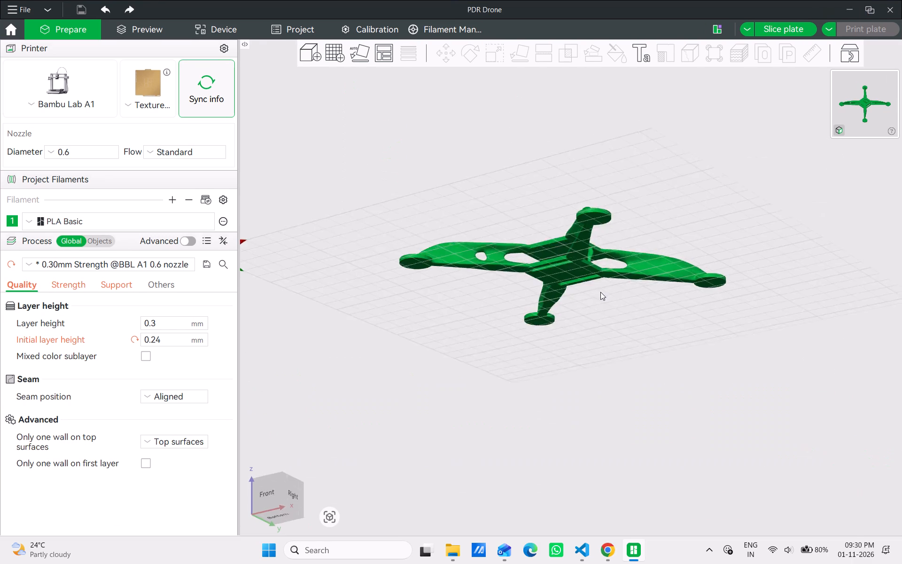
pyautogui.moveTo(600, 292); pyautogui.dragTo(516, 310)
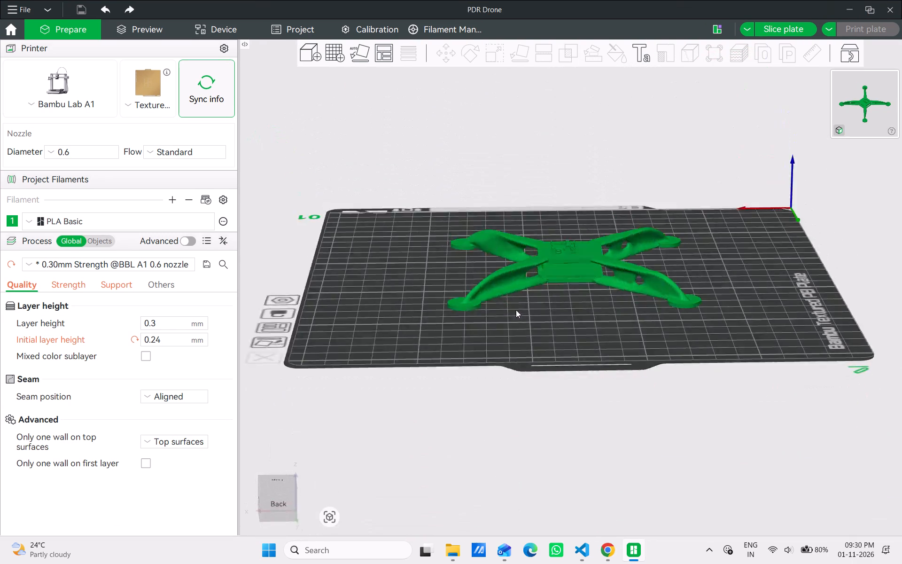
pyautogui.moveTo(516, 310); pyautogui.dragTo(506, 303)
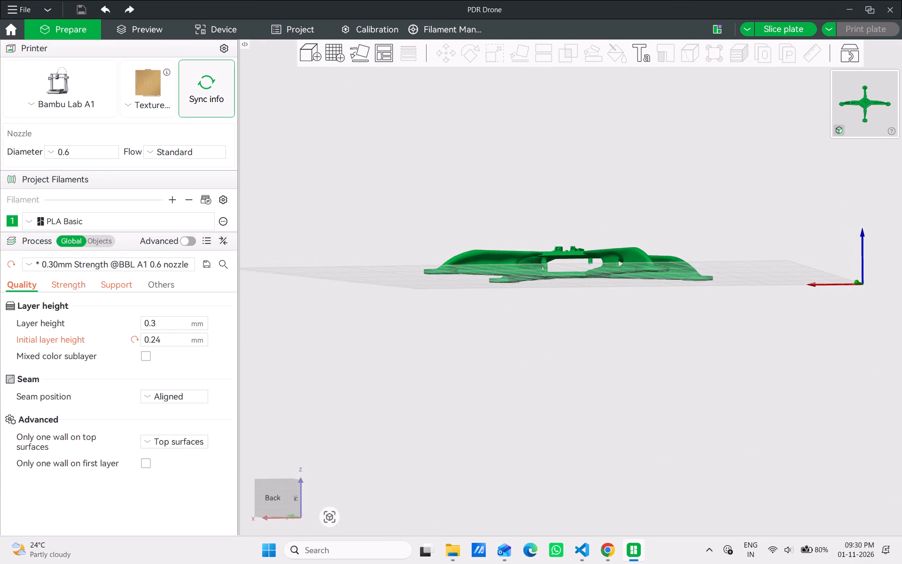
pyautogui.click(780, 36)
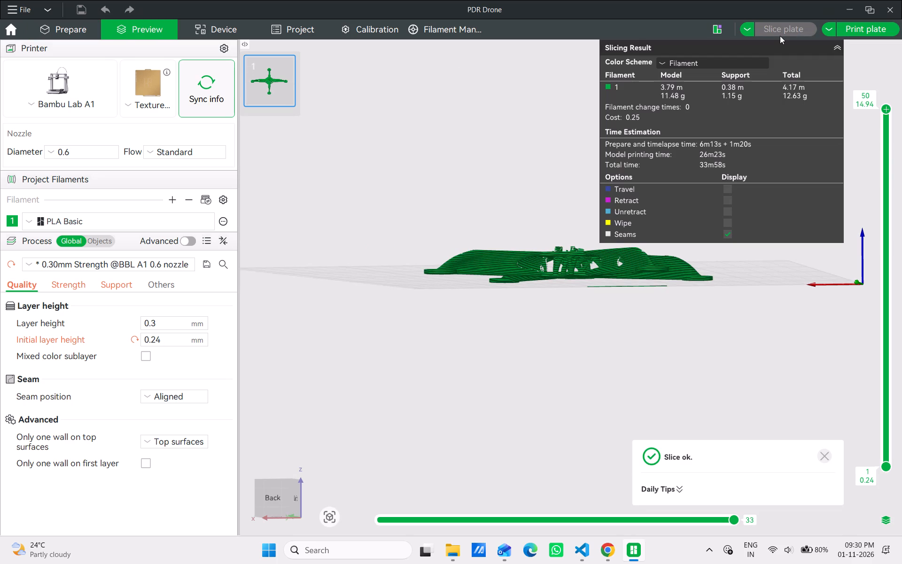
# Close the sliced PDR Drone project window and return to the desktop.
pyautogui.click(888, 7)
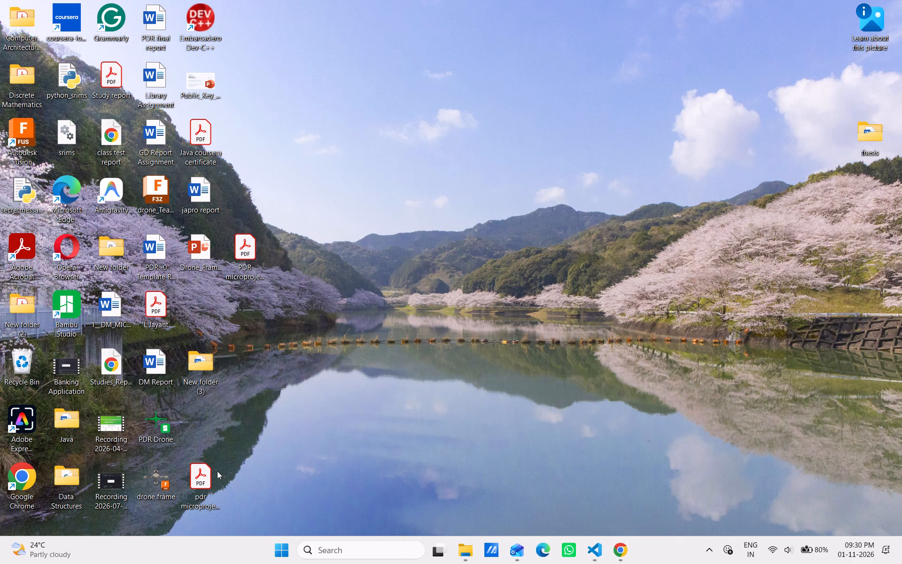
# Copy the PDR Drone print project file from the desktop.
pyautogui.moveTo(194, 454); pyautogui.dragTo(139, 414)
pyautogui.hotkey('ctrl', 'c')
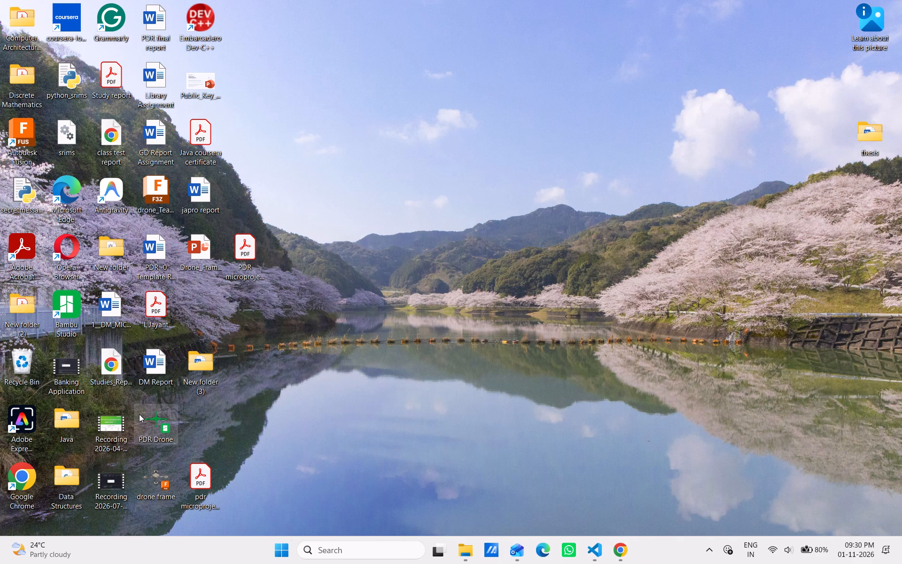
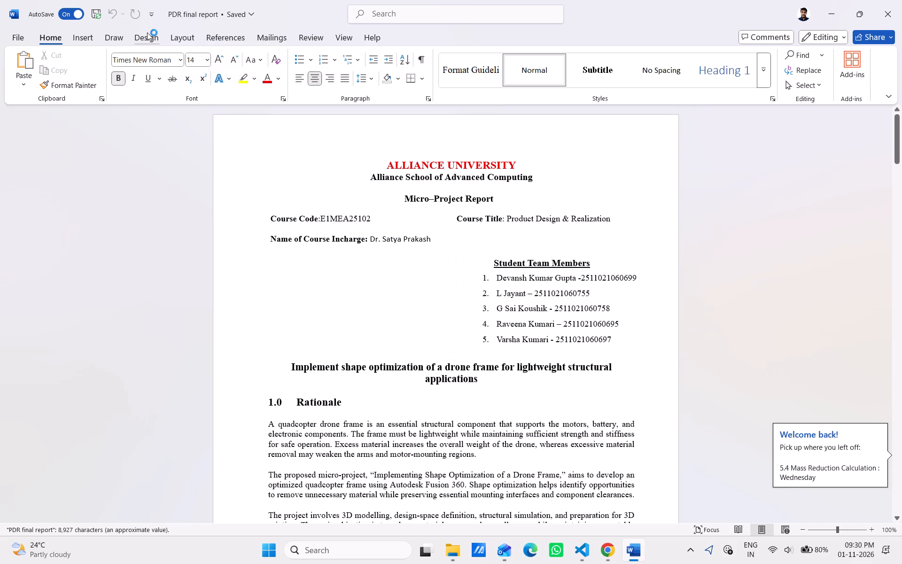
# Look through the PDR final report from the title page to the References section, and close the document.
pyautogui.scroll(-4, 307, 246)
pyautogui.scroll(-3, 275, 184)
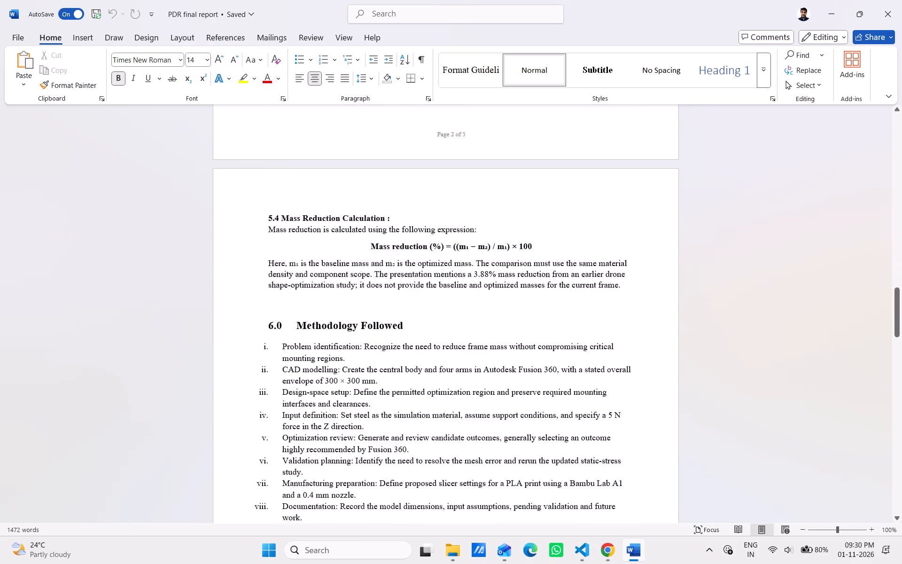
pyautogui.scroll(-7, 275, 184)
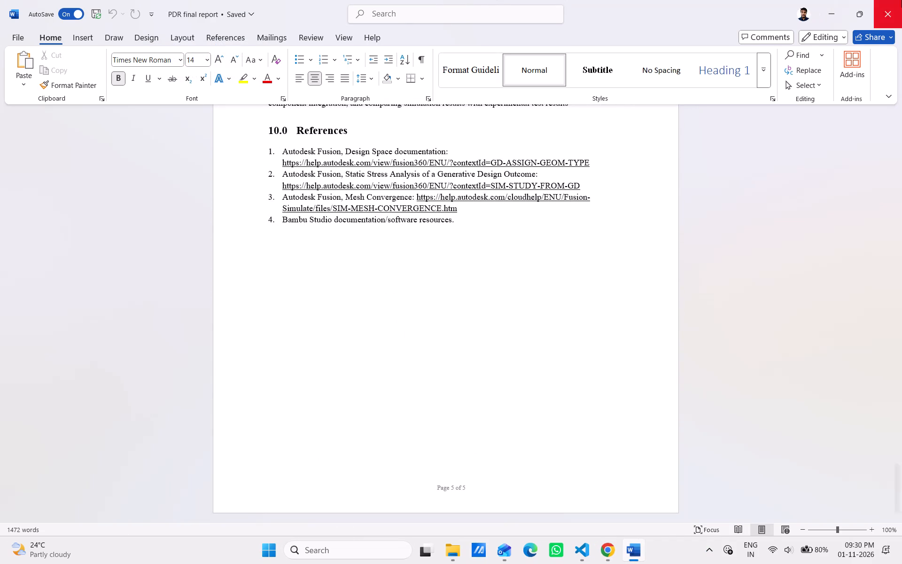
pyautogui.click(901, 0)
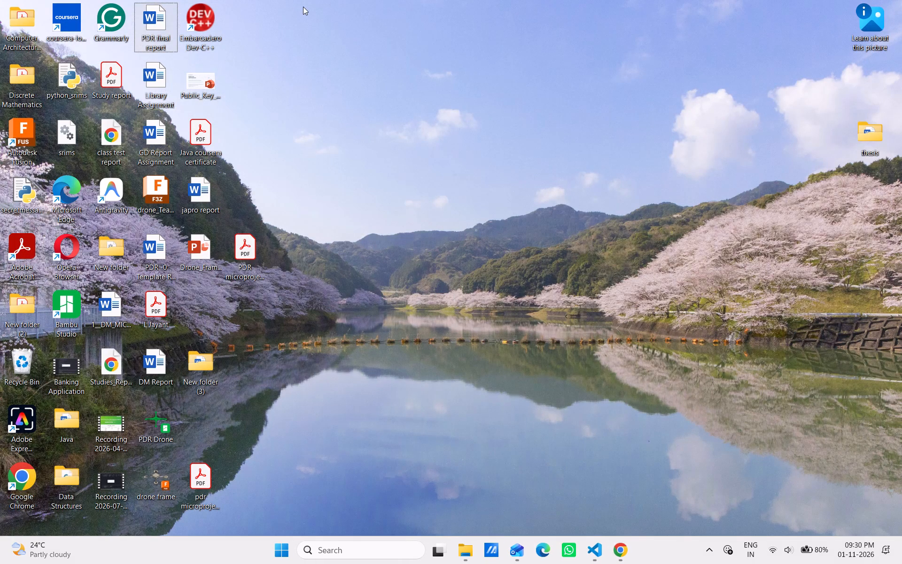
# Copy the PDR final report Word file from the desktop.
pyautogui.click(303, 7)
pyautogui.click(163, 22)
pyautogui.hotkey('ctrl', 'c')
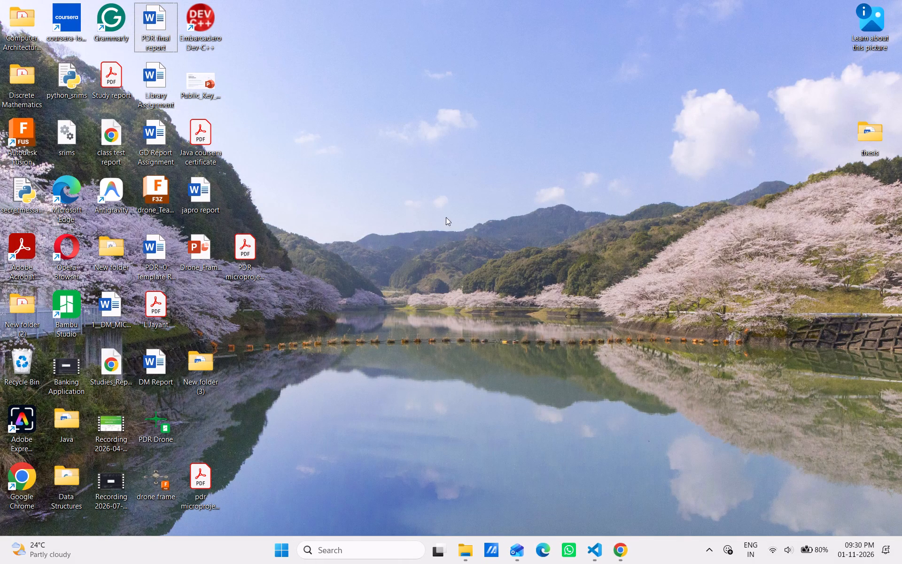